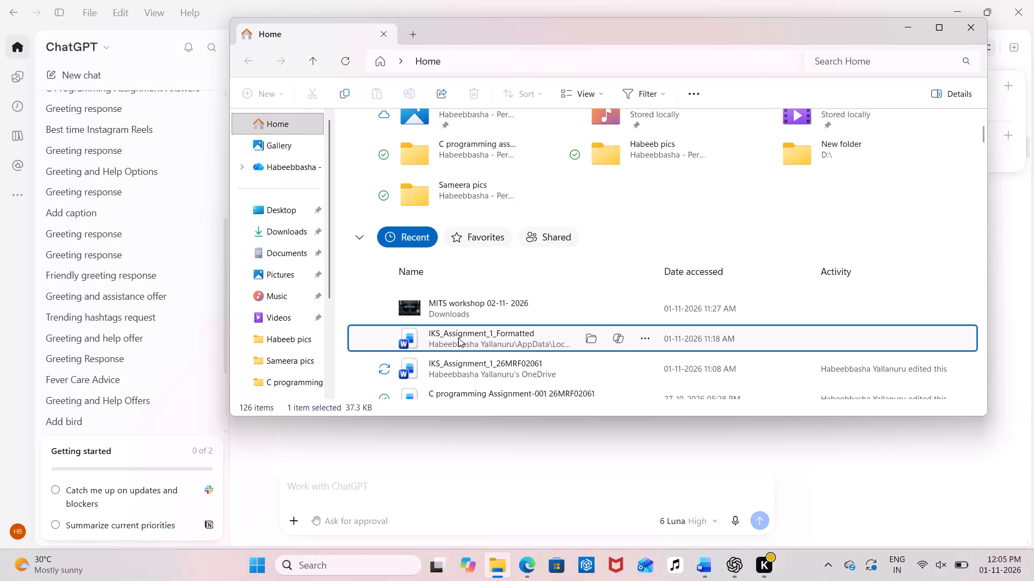
Open IKS_Assignment_1_Formatted and copy its two heading lines together with the assignment details table.
double_click(456, 337)
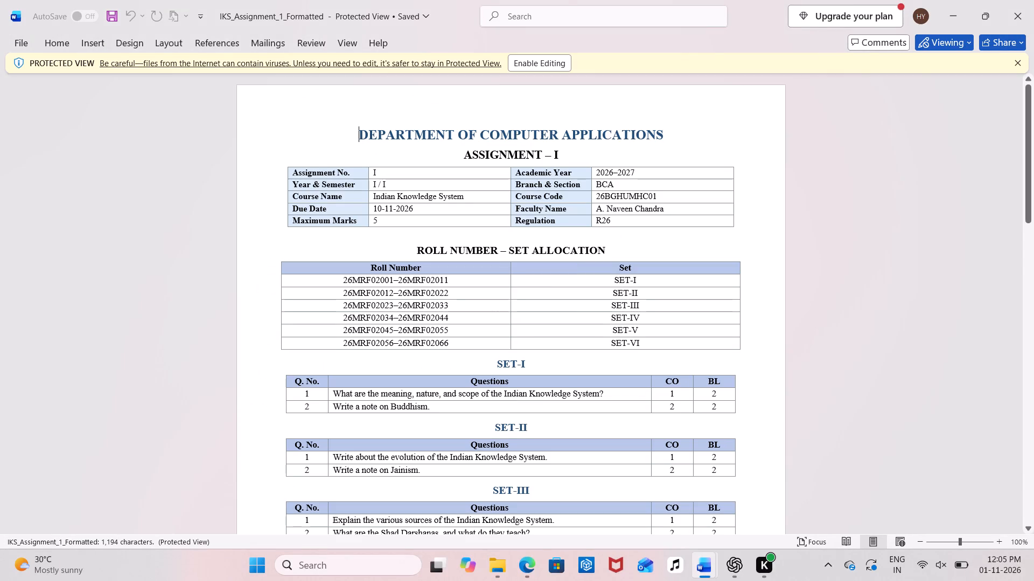
drag(356, 127, 506, 153)
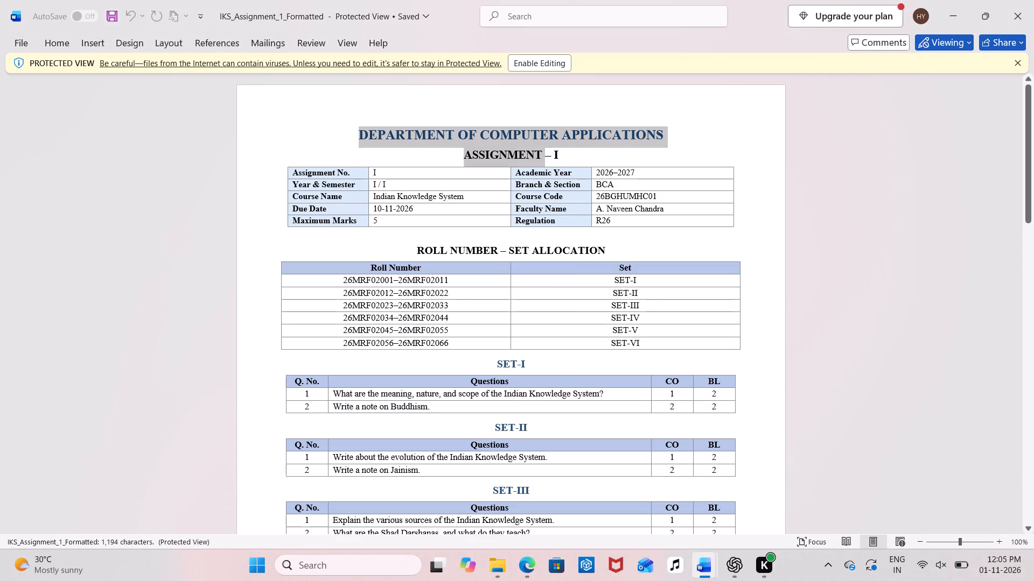
drag(506, 153, 605, 215)
right_click(608, 216)
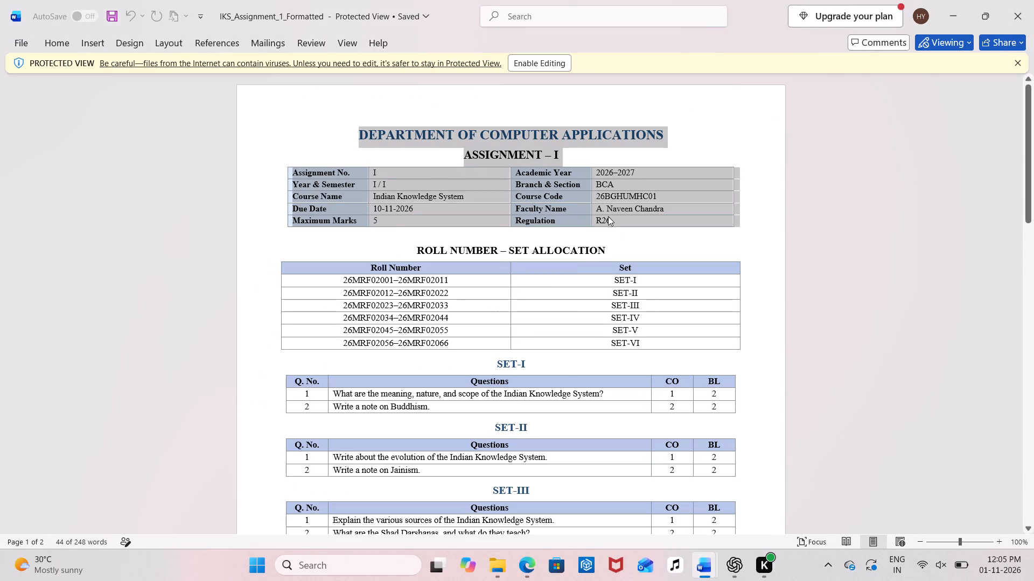
click(644, 265)
Look through the other open IKS Assignment 1 document and close it.
scroll(511, 372, down, 3)
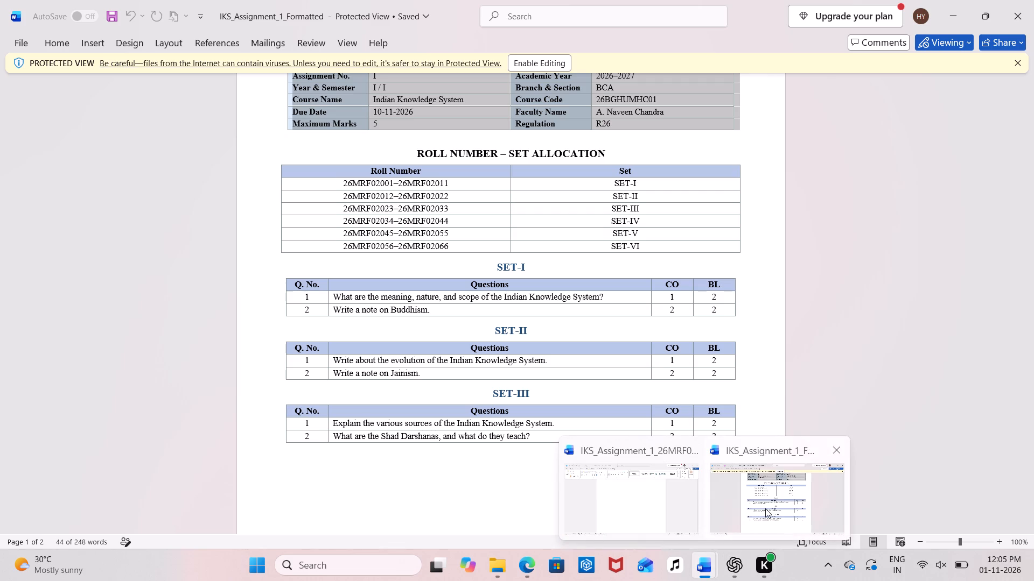
click(680, 508)
scroll(456, 225, down, 1)
scroll(456, 225, up, 6)
scroll(456, 225, down, 1)
scroll(456, 225, up, 6)
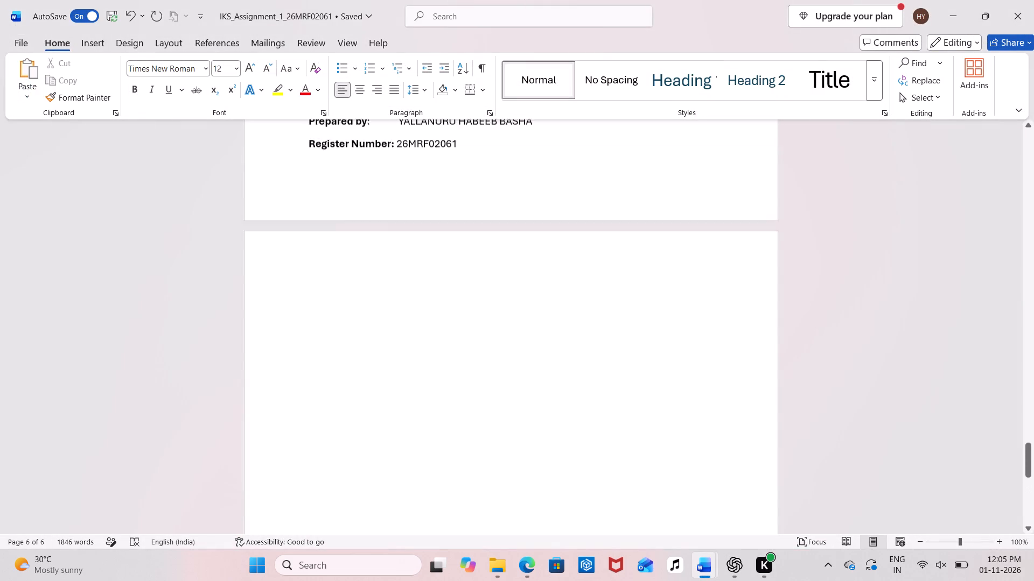
scroll(456, 225, up, 20)
scroll(456, 225, up, 6)
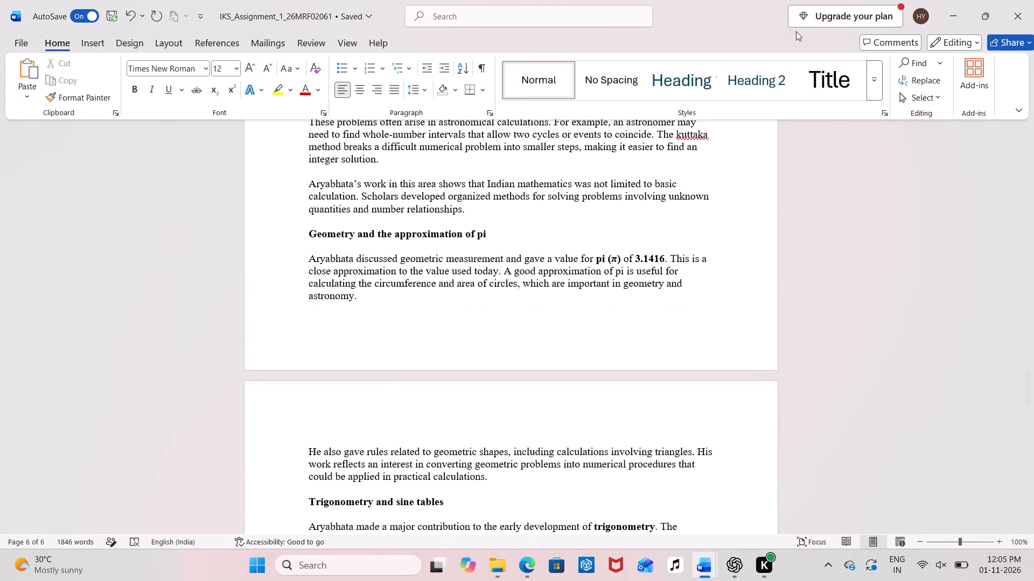
click(1025, 7)
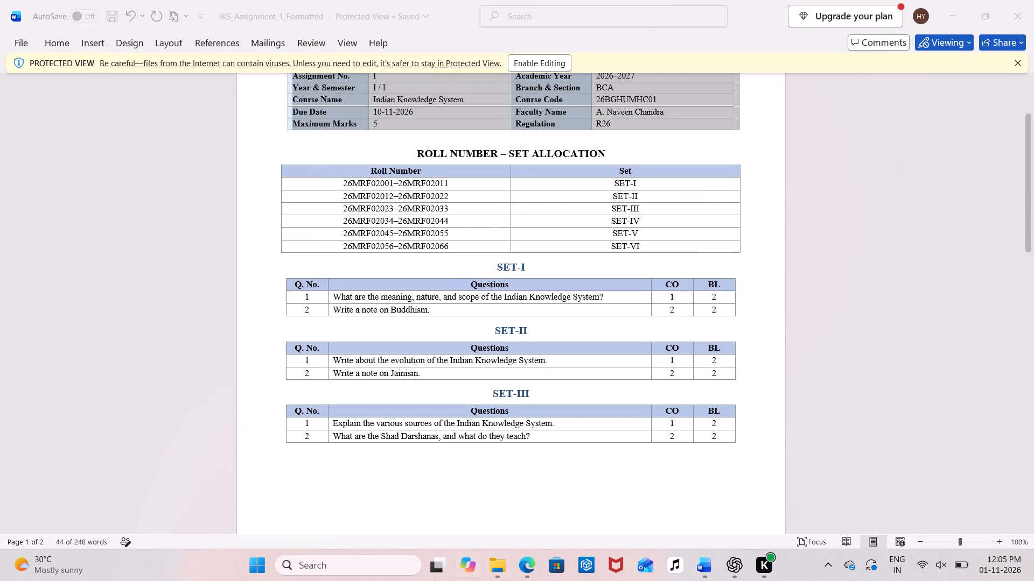
Create a new blank Word document and paste the copied headings and assignment details table into it.
click(250, 571)
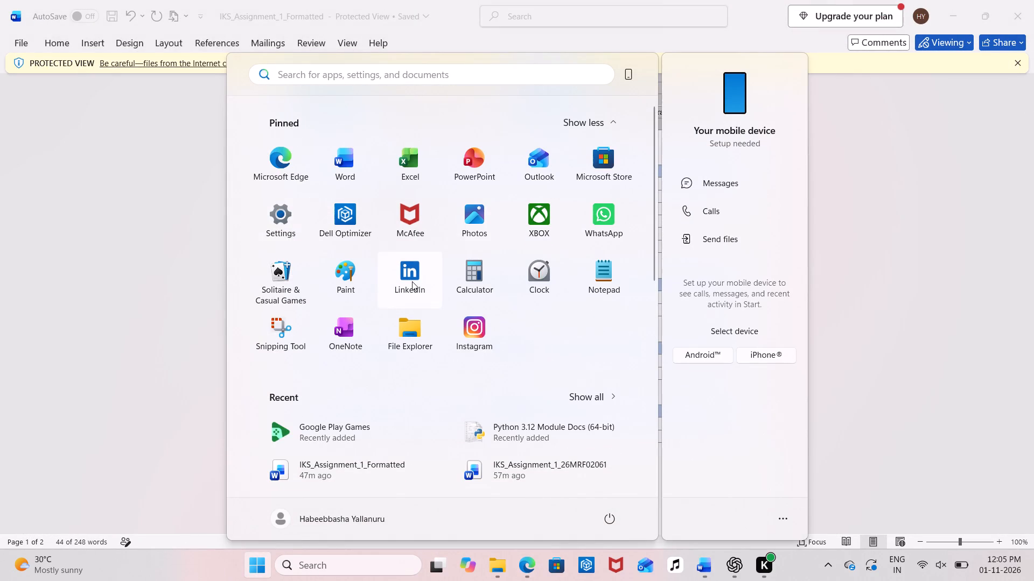
double_click(352, 169)
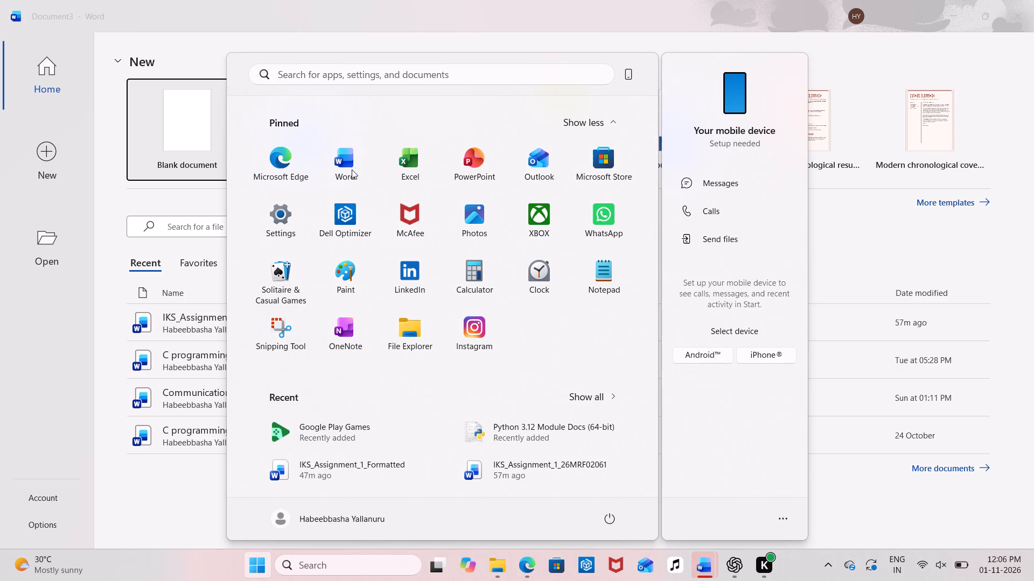
click(204, 148)
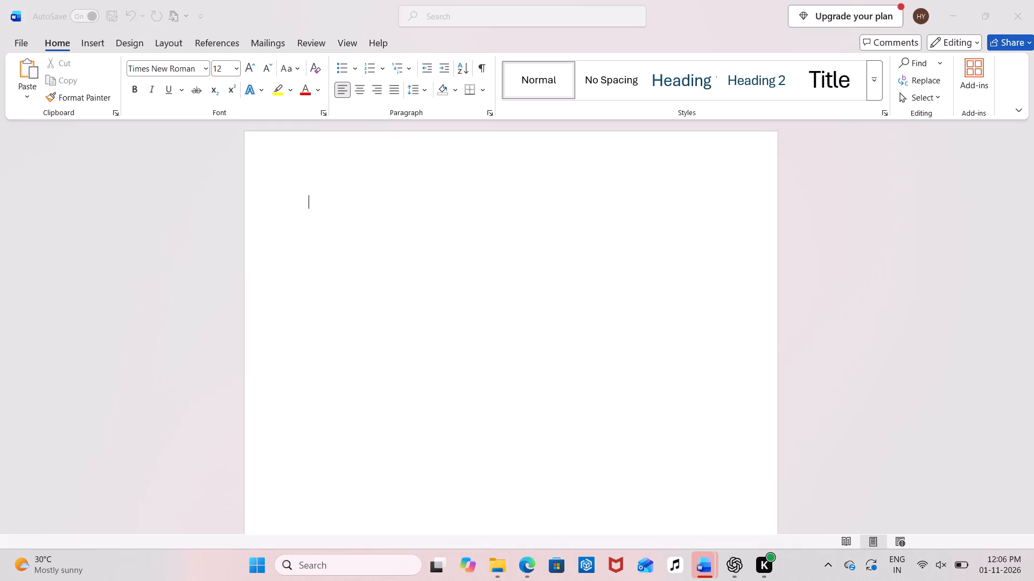
right_click(296, 200)
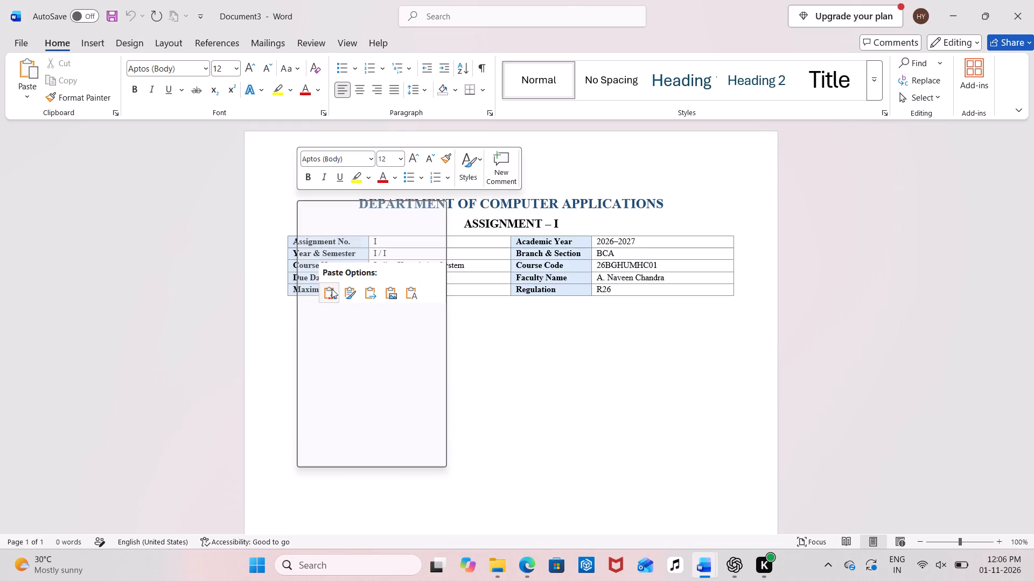
click(332, 289)
click(446, 350)
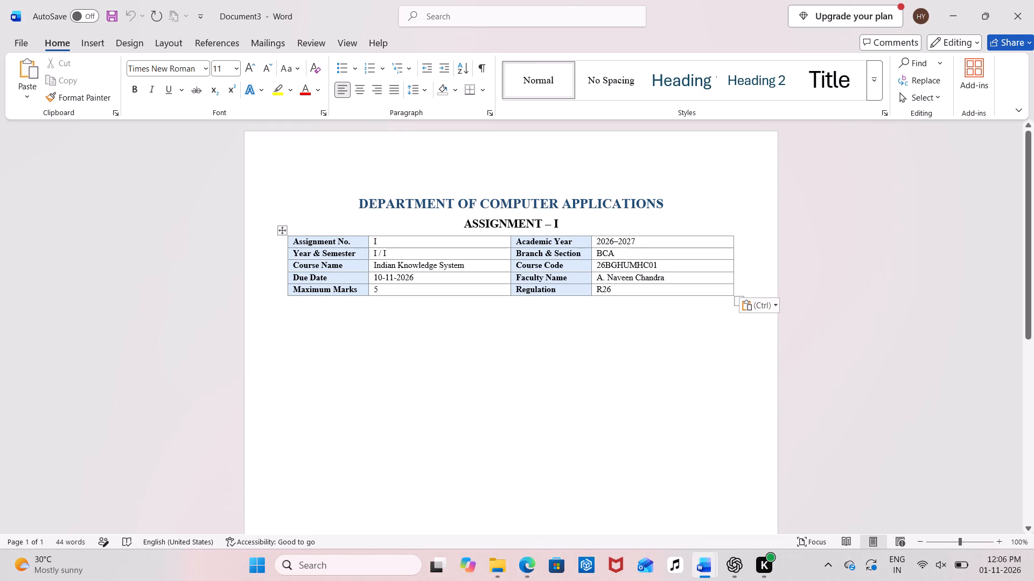
Set the font of the heading text "DEPARTMENT OF COMPUTER APPLICATIONS" and "ASSIGNMENT" to Algerian.
drag(358, 201, 506, 215)
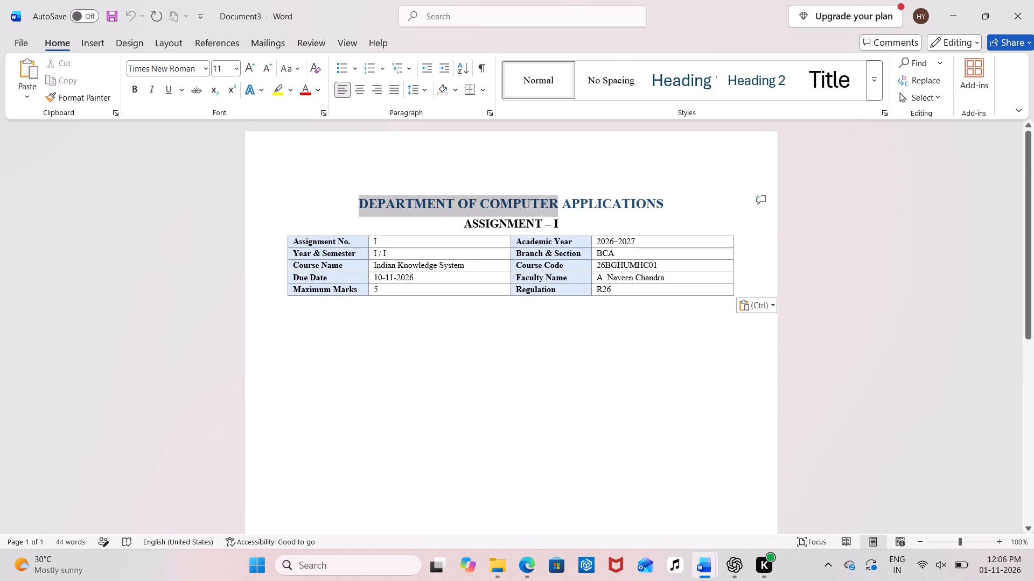
drag(506, 215, 533, 221)
click(533, 221)
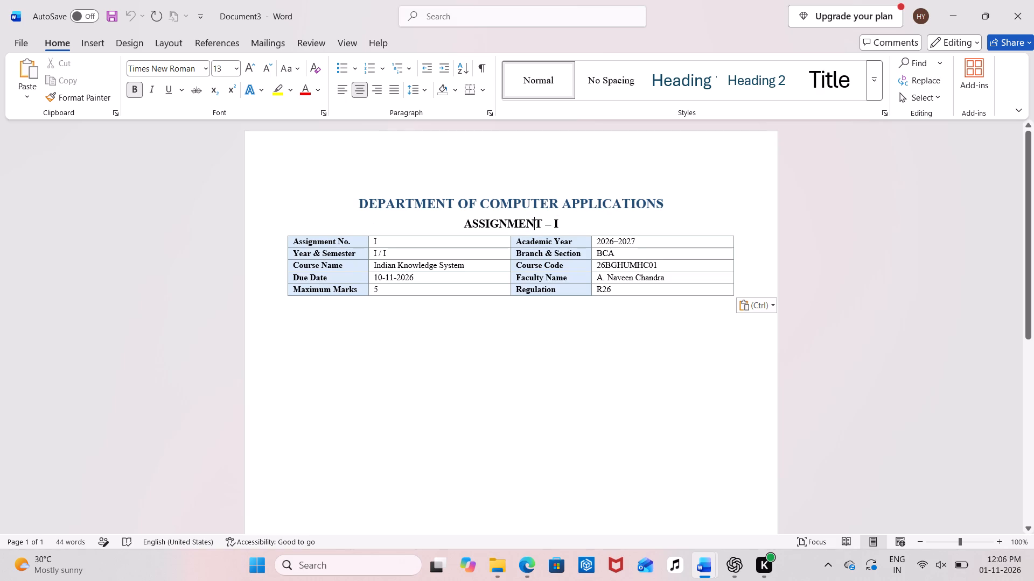
drag(358, 202, 552, 223)
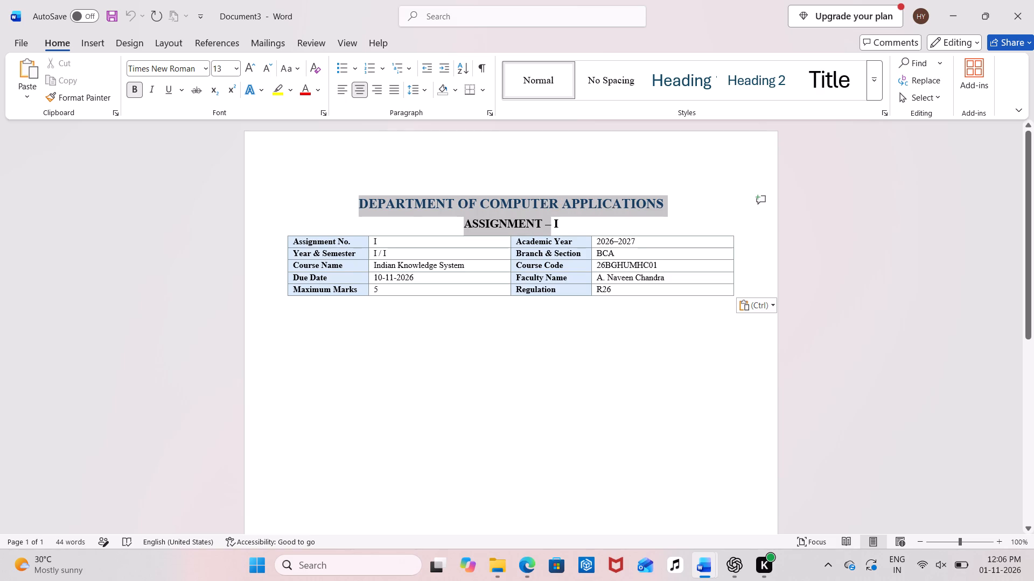
drag(552, 223, 542, 225)
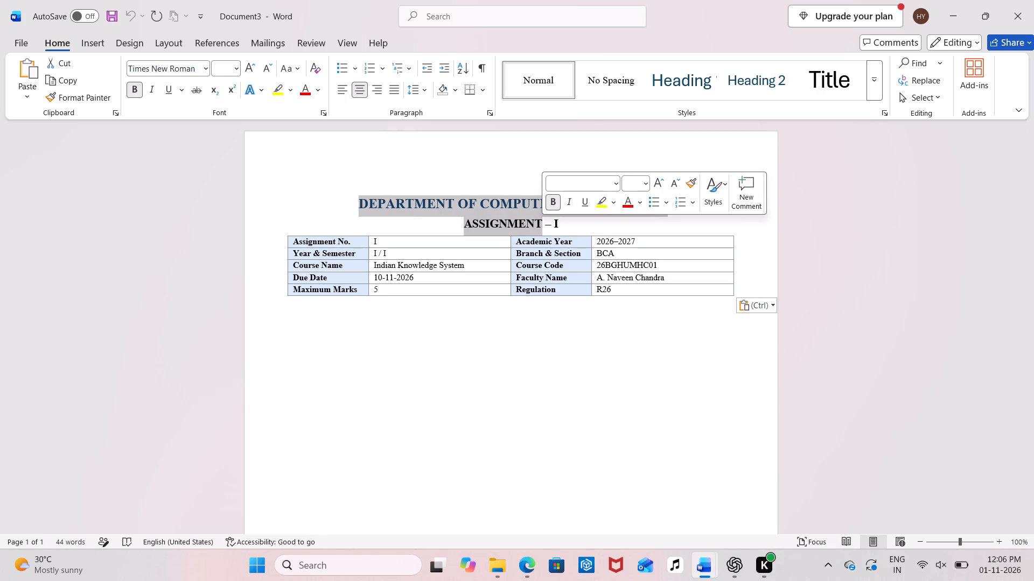
click(614, 185)
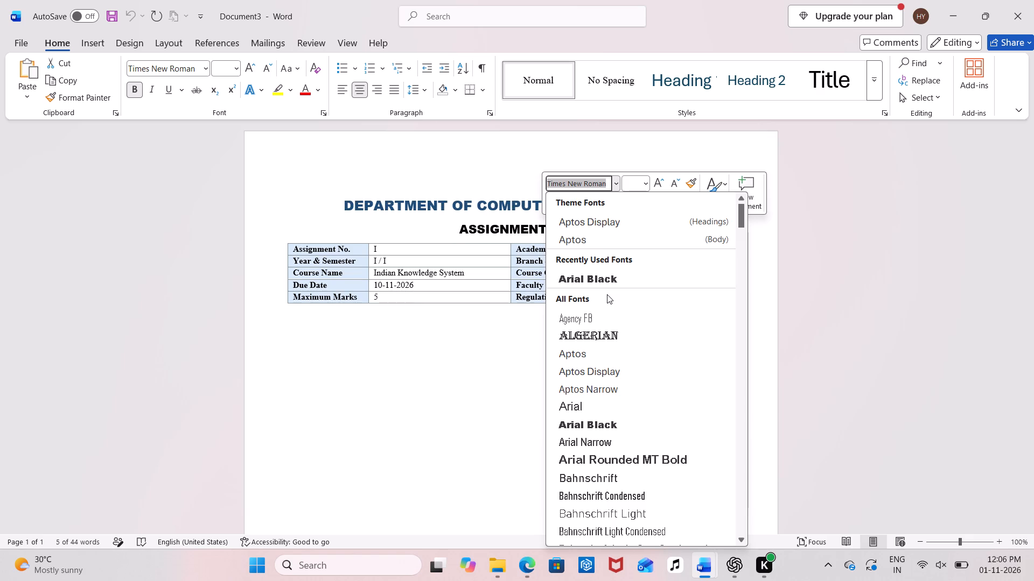
click(597, 334)
click(563, 335)
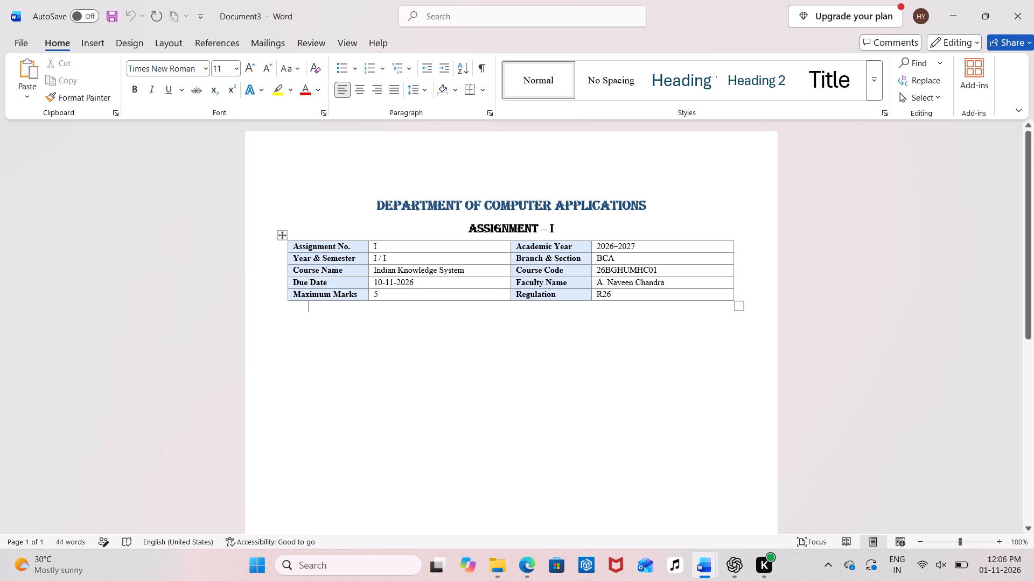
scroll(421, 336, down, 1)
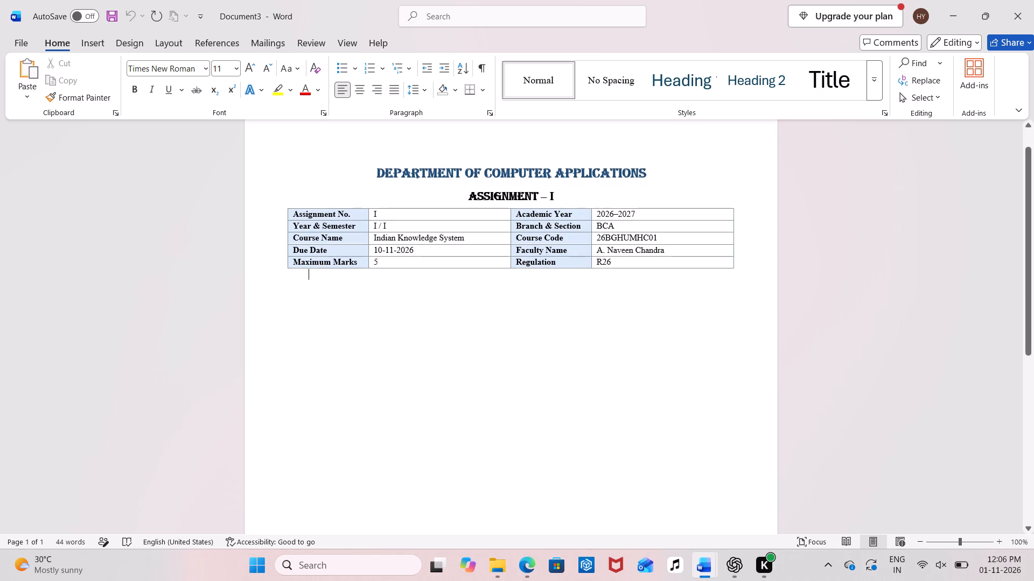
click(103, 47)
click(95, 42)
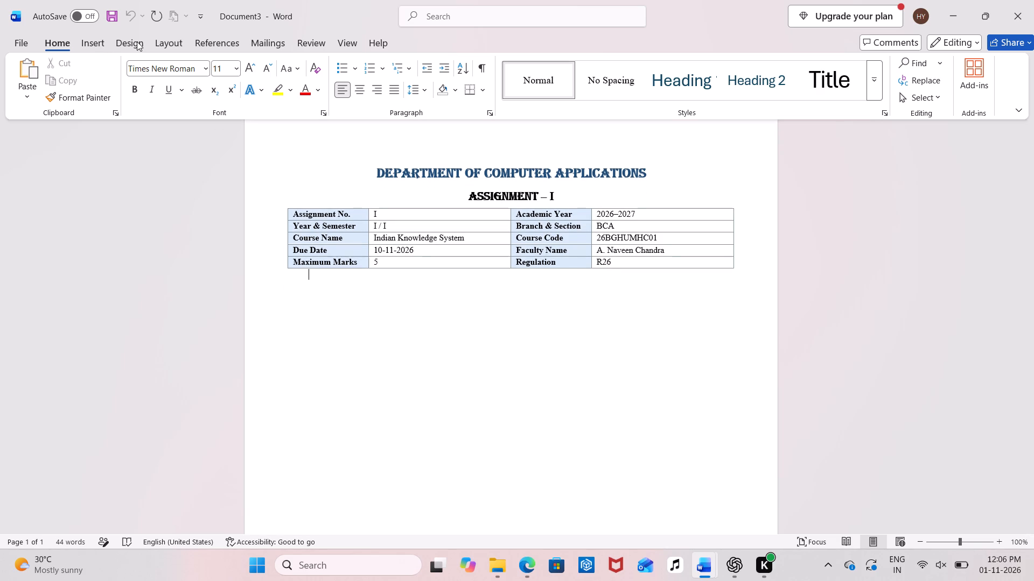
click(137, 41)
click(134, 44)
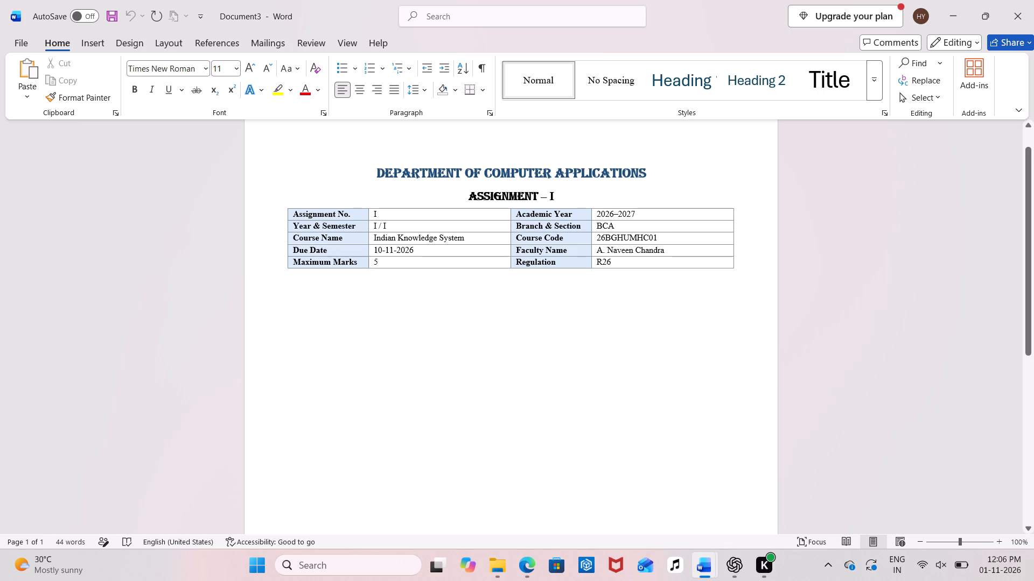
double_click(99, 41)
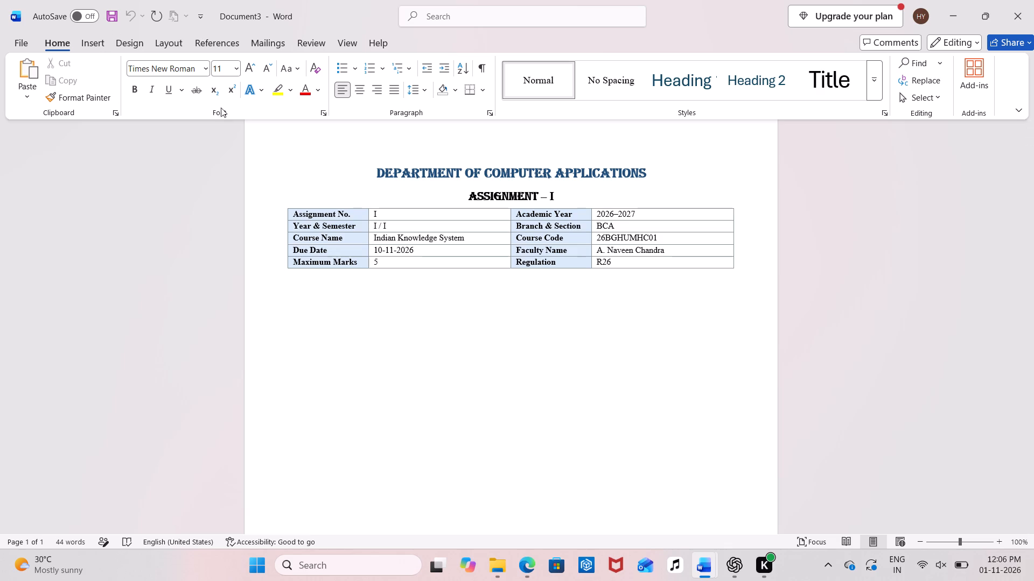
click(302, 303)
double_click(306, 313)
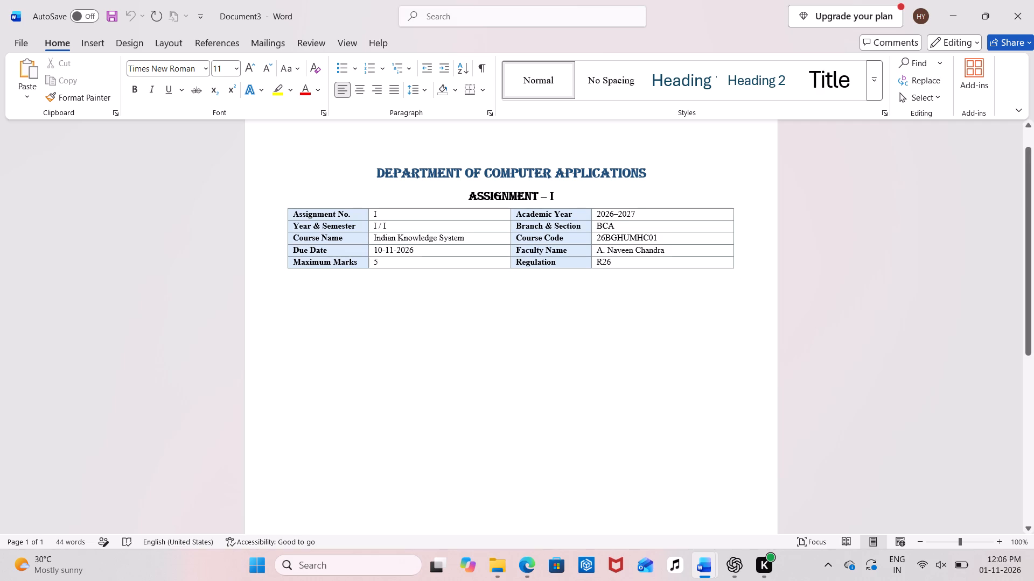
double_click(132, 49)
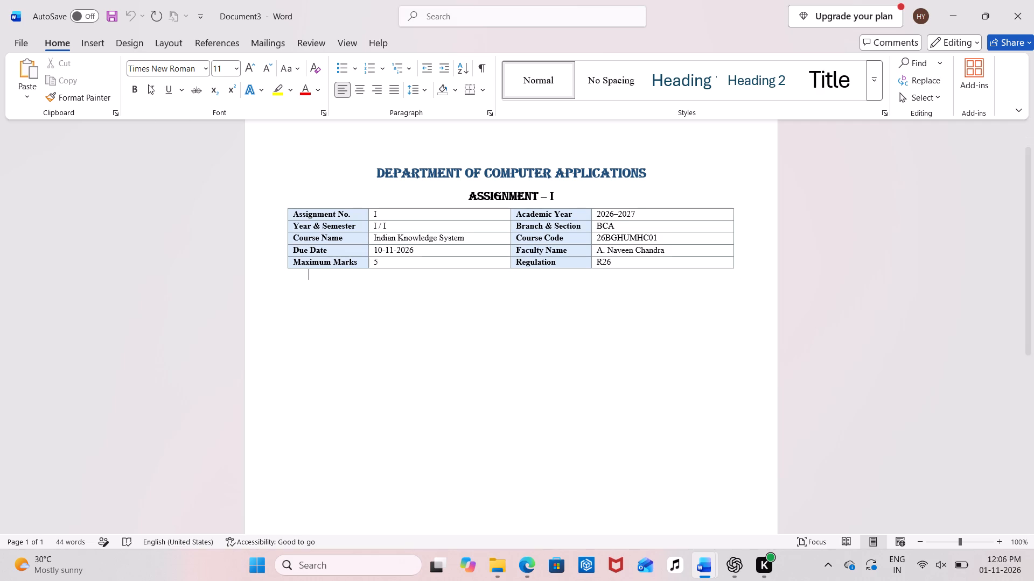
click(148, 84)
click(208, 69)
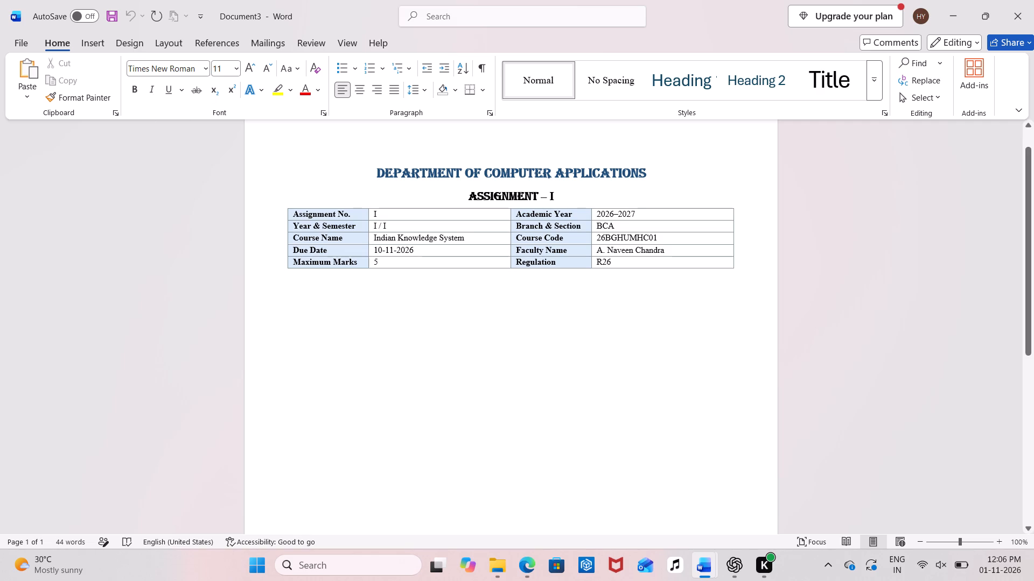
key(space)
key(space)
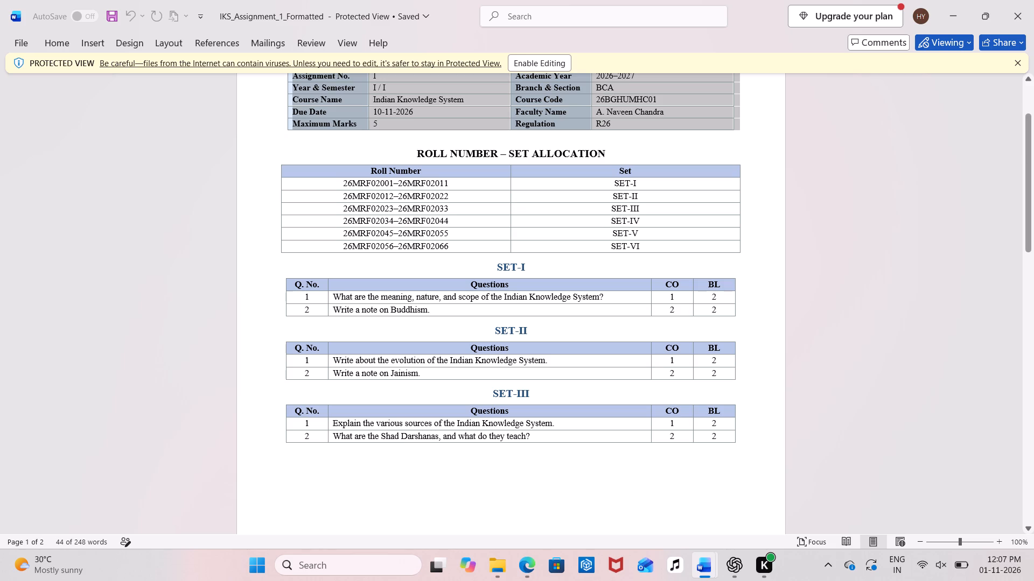
drag(282, 166, 554, 182)
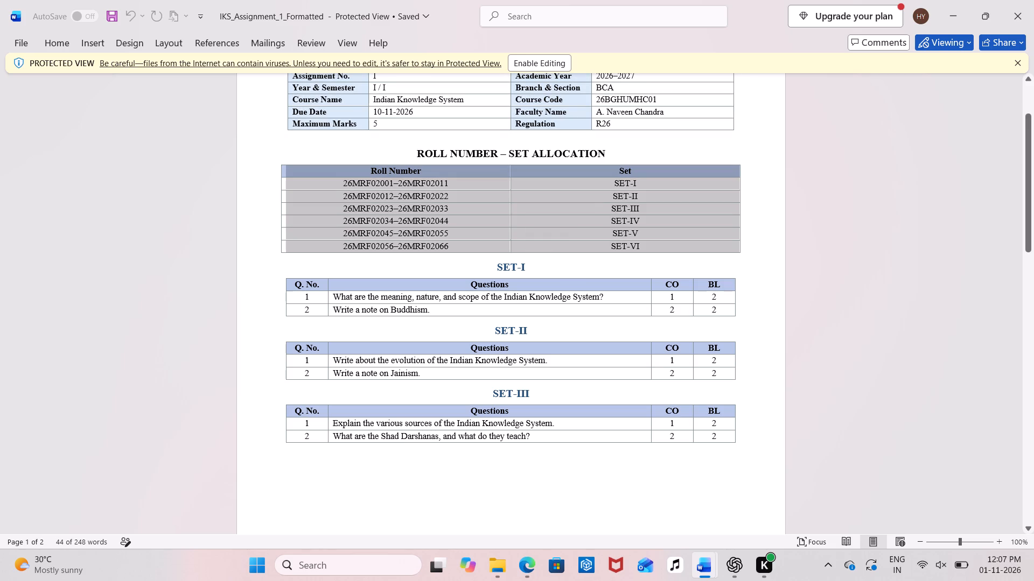
drag(554, 182, 593, 211)
click(593, 211)
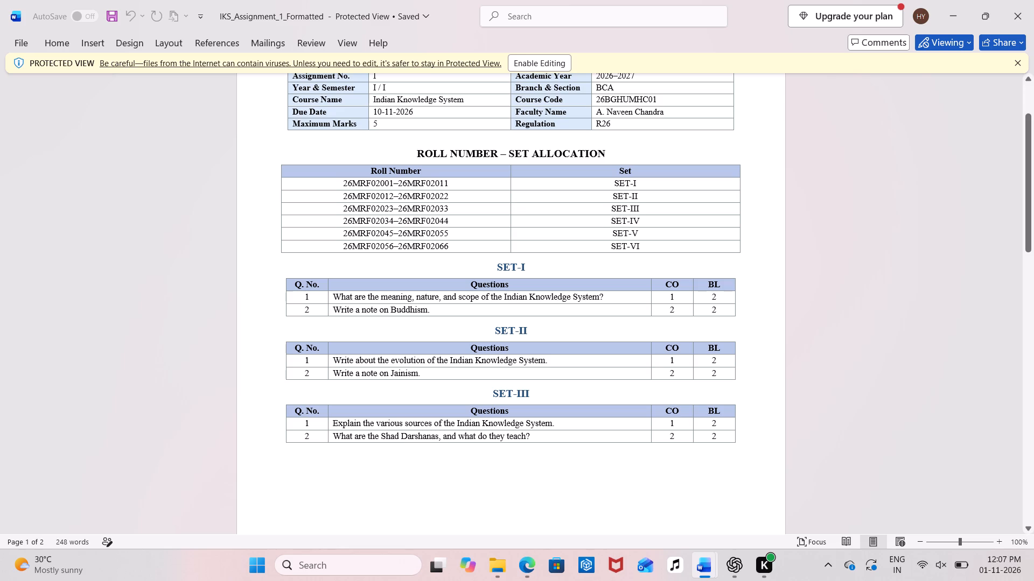
drag(337, 182, 554, 185)
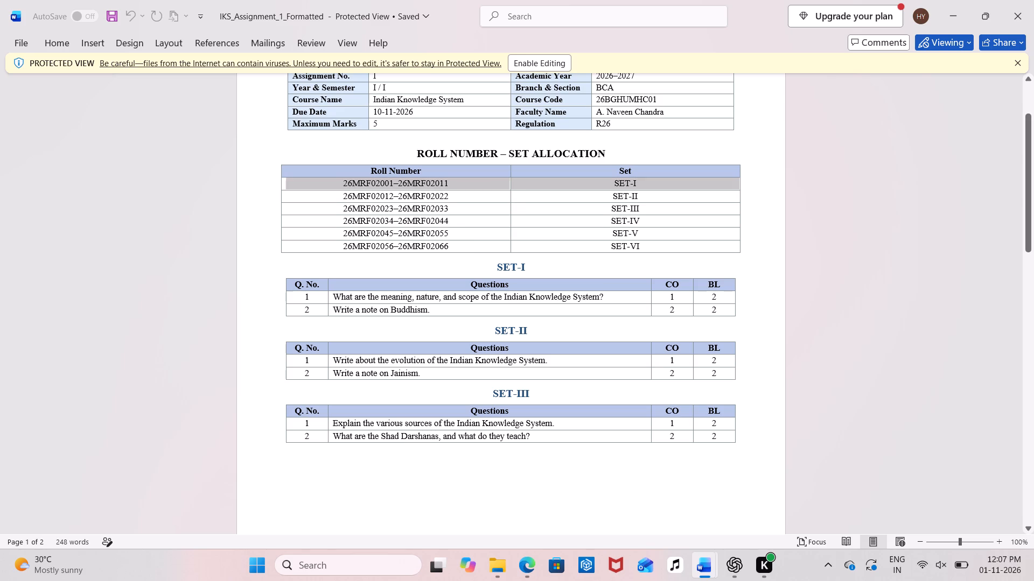
drag(554, 185, 603, 193)
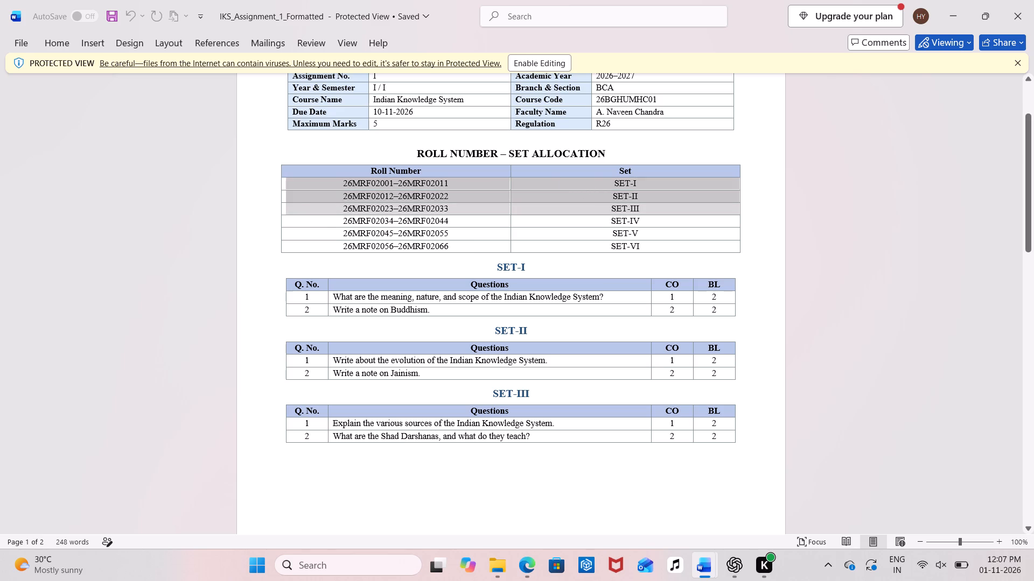
drag(355, 171, 505, 186)
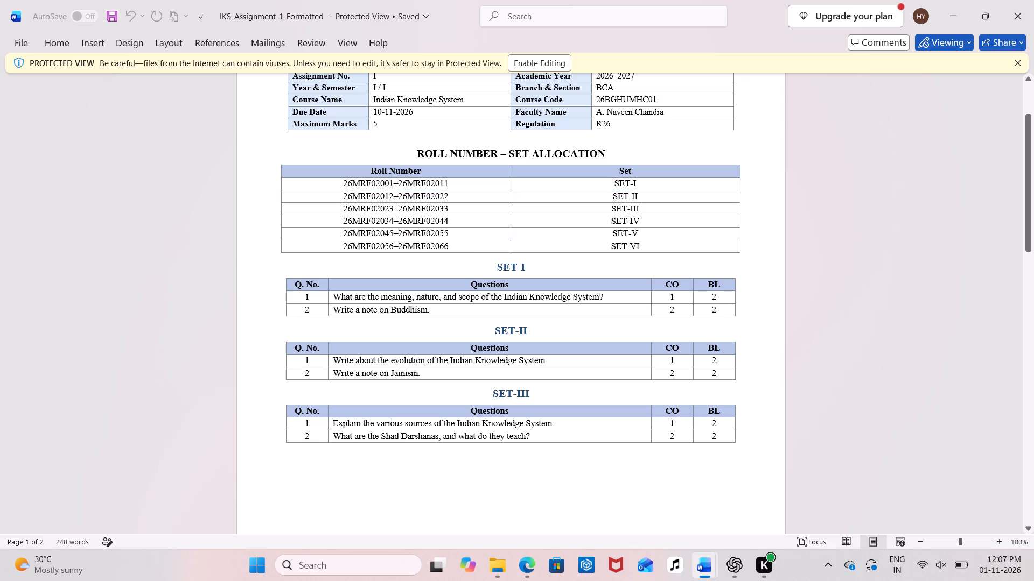
drag(505, 186, 625, 182)
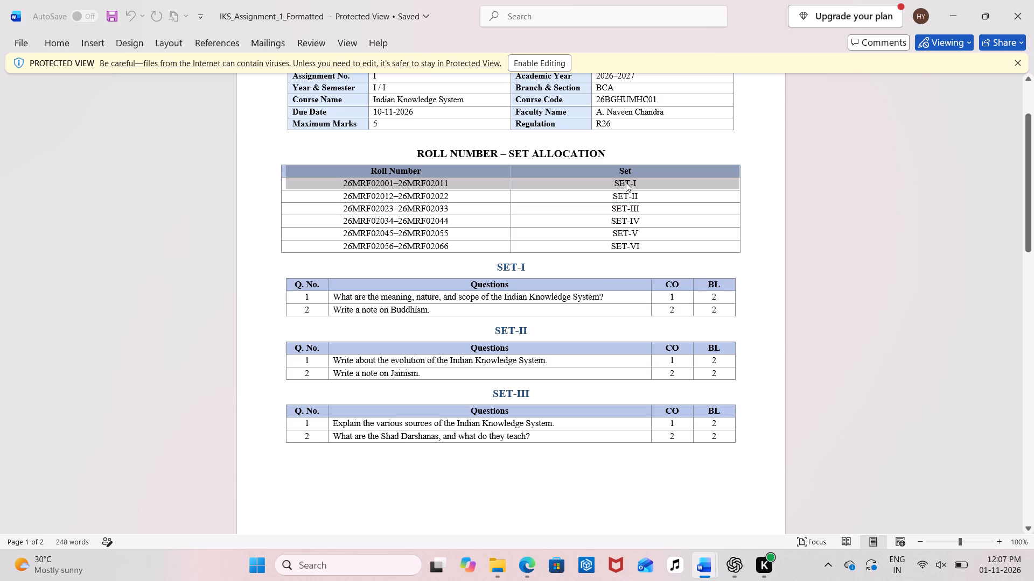
key(ctrl+c)
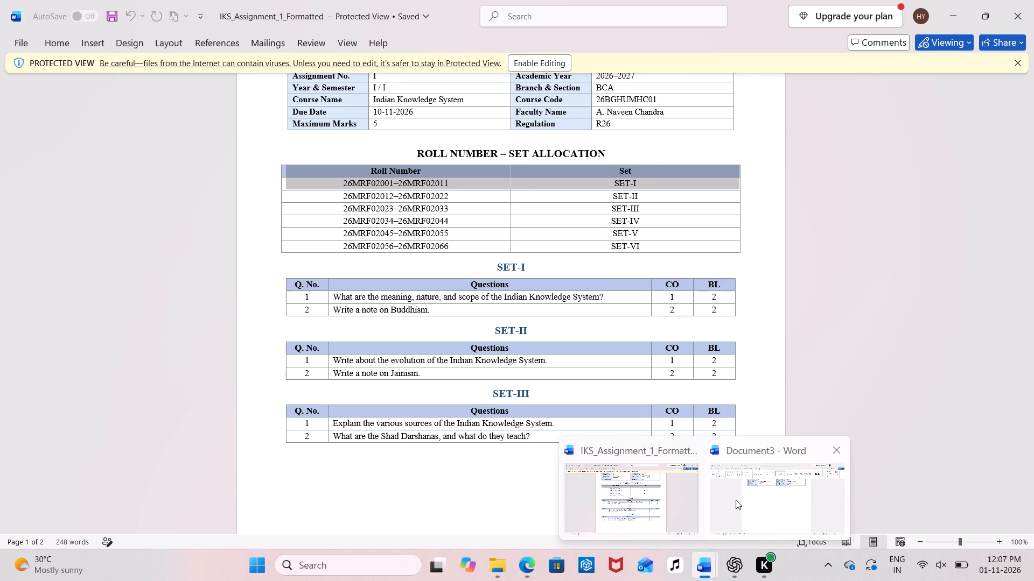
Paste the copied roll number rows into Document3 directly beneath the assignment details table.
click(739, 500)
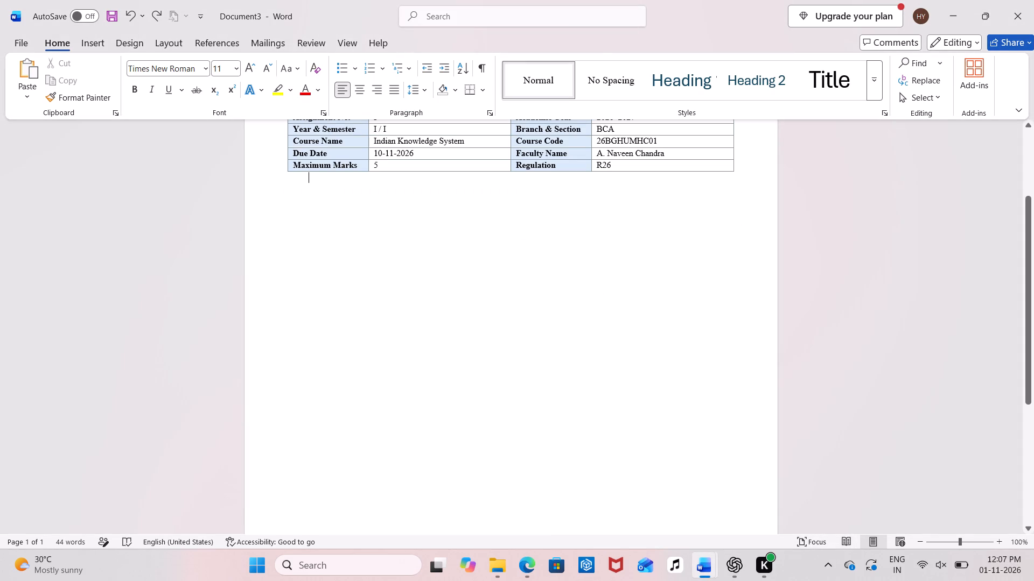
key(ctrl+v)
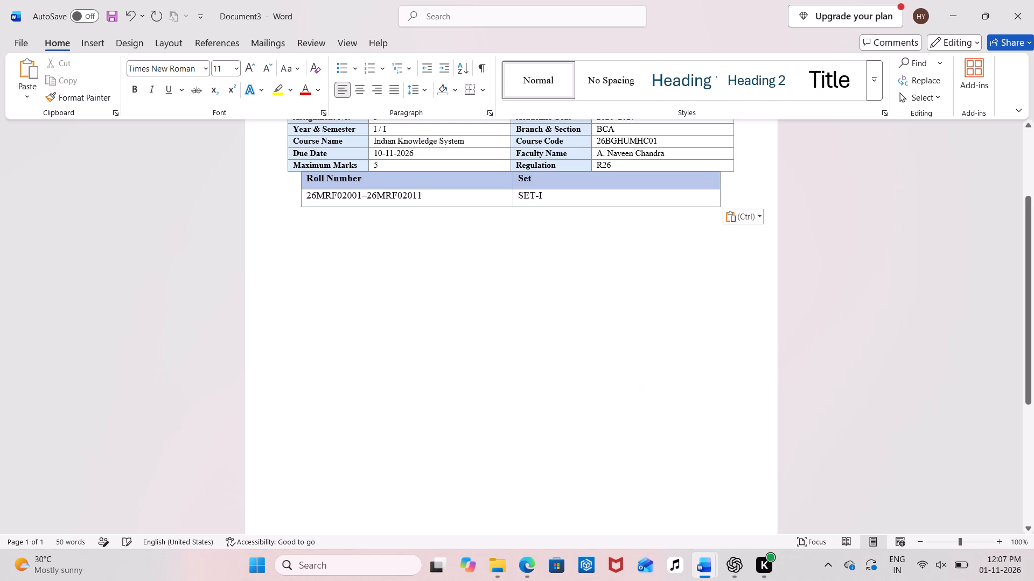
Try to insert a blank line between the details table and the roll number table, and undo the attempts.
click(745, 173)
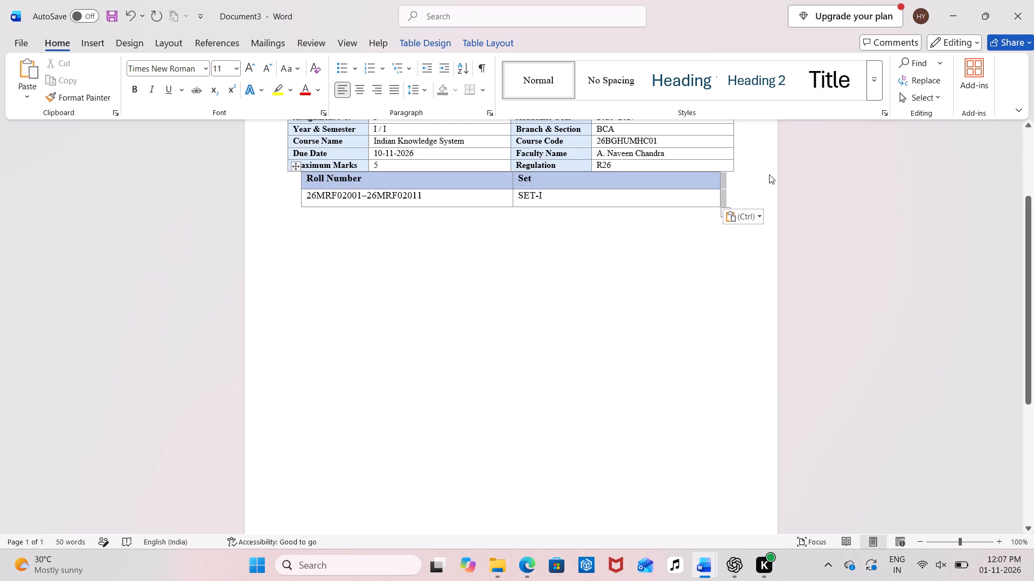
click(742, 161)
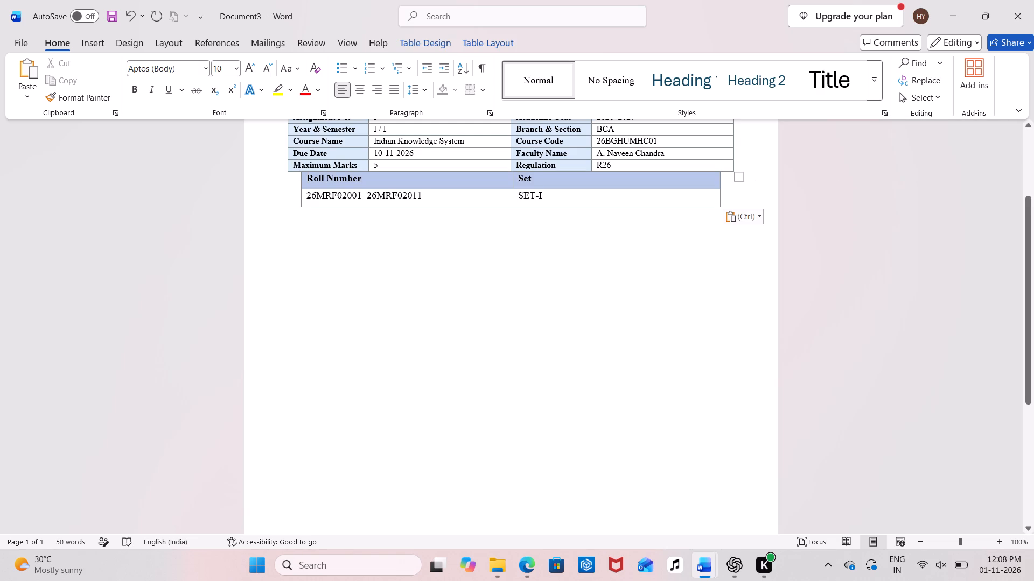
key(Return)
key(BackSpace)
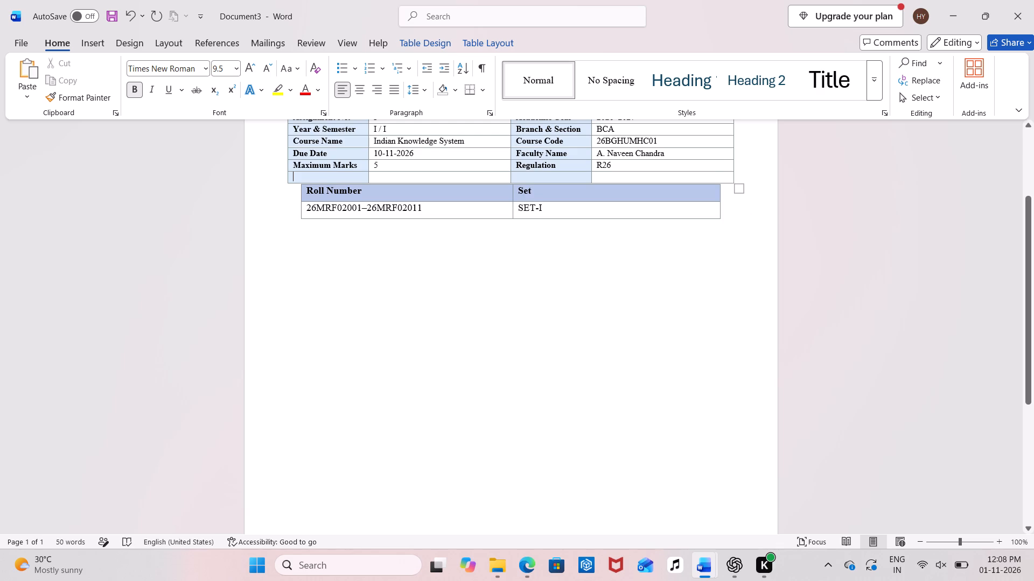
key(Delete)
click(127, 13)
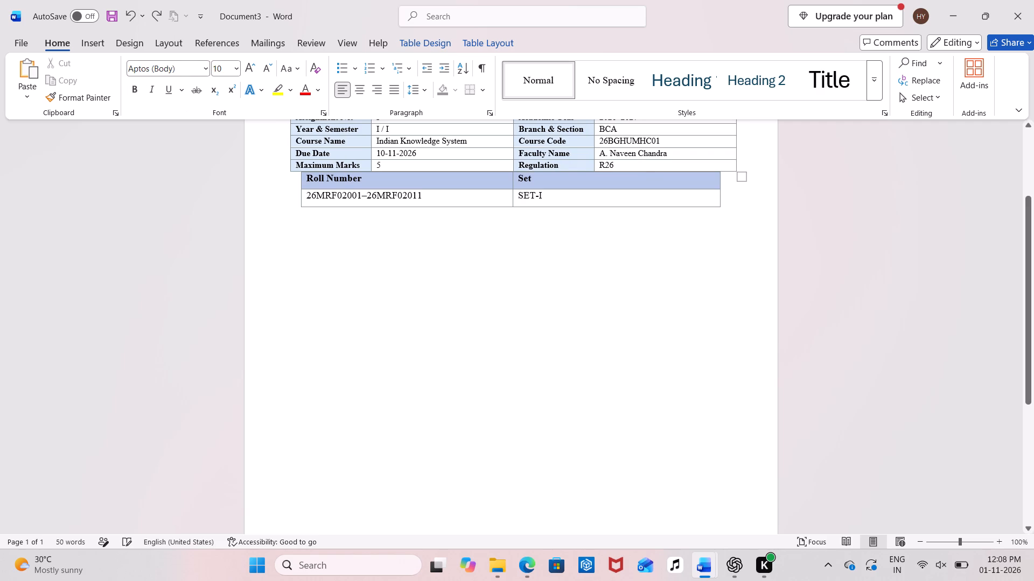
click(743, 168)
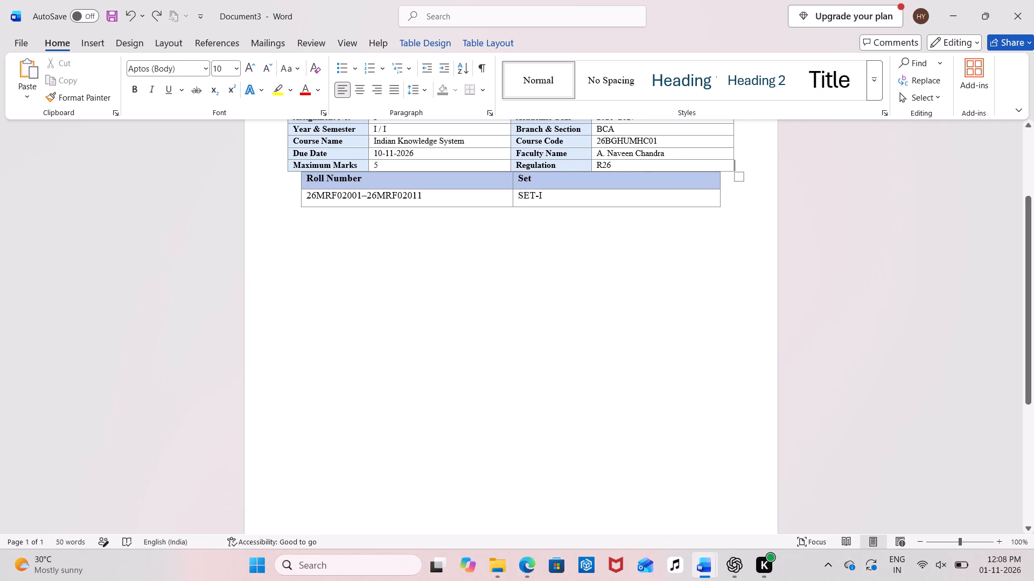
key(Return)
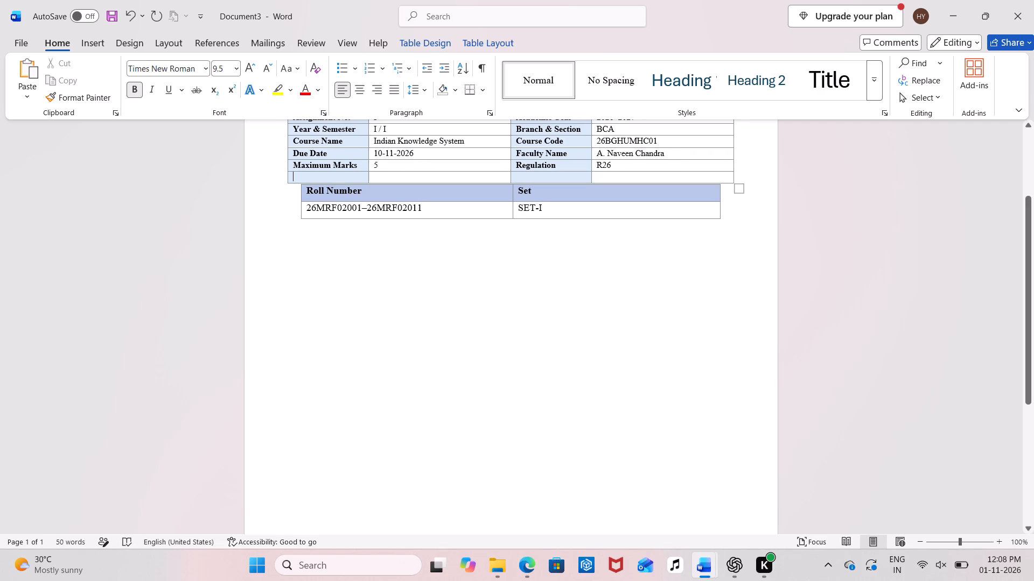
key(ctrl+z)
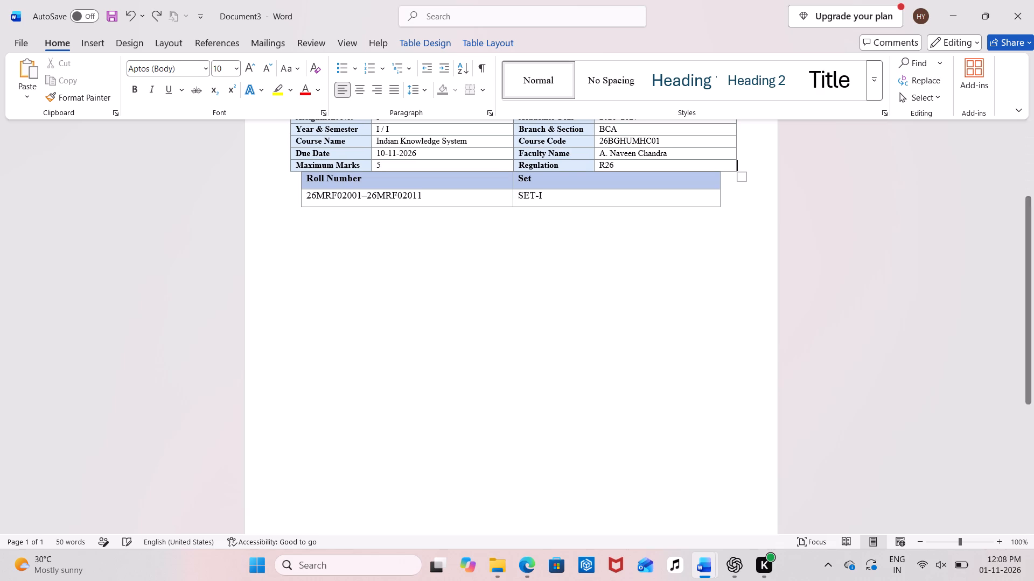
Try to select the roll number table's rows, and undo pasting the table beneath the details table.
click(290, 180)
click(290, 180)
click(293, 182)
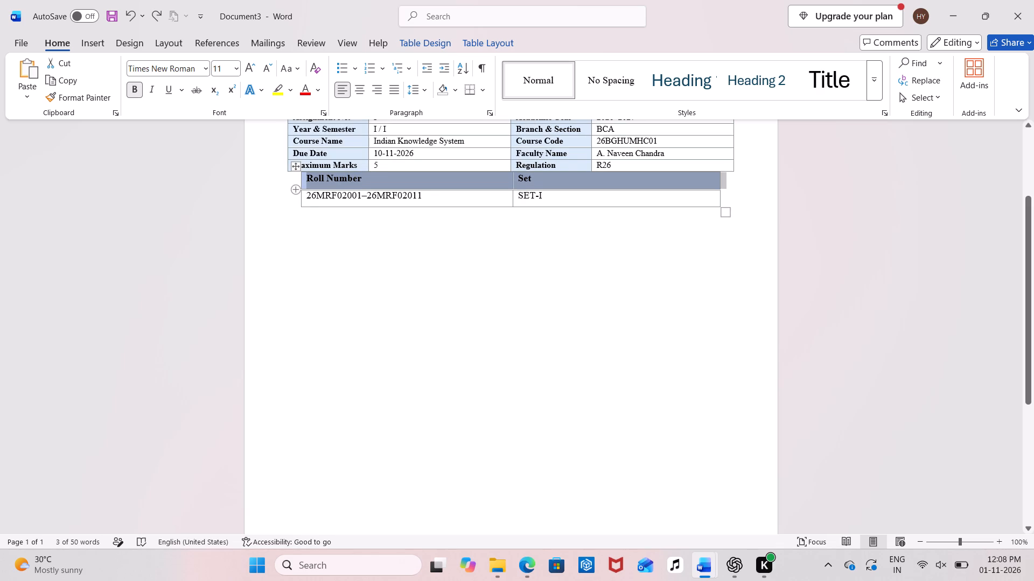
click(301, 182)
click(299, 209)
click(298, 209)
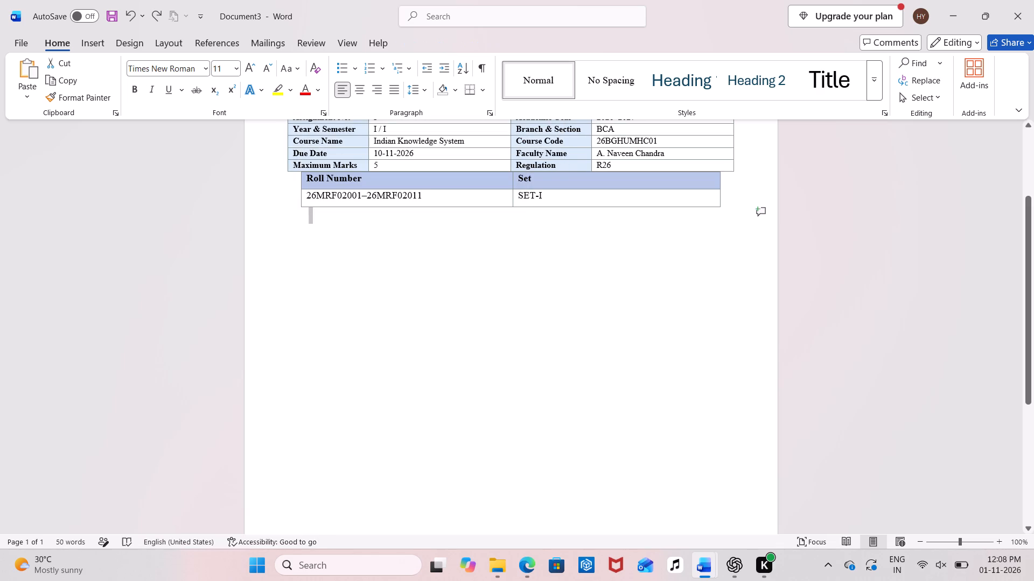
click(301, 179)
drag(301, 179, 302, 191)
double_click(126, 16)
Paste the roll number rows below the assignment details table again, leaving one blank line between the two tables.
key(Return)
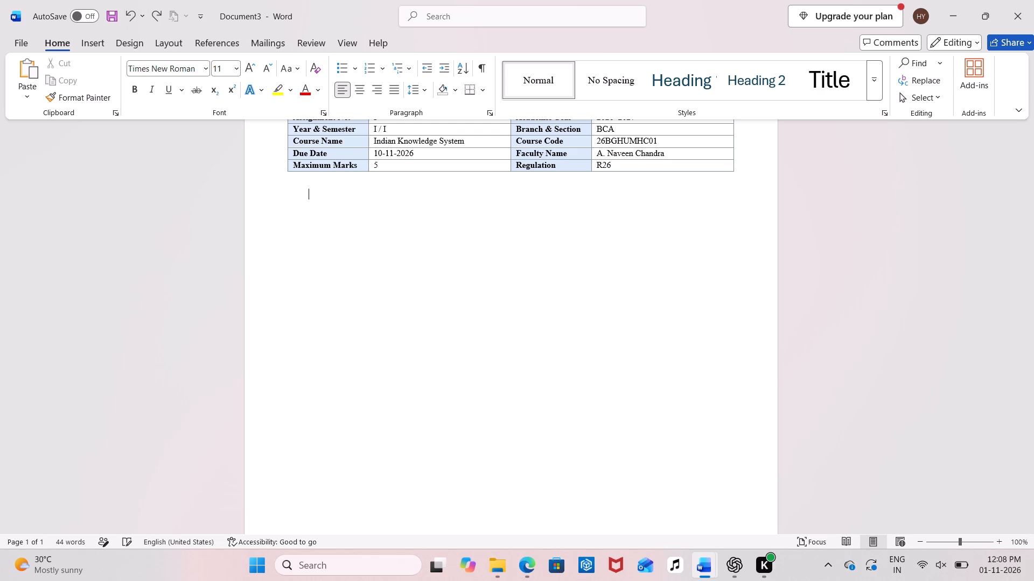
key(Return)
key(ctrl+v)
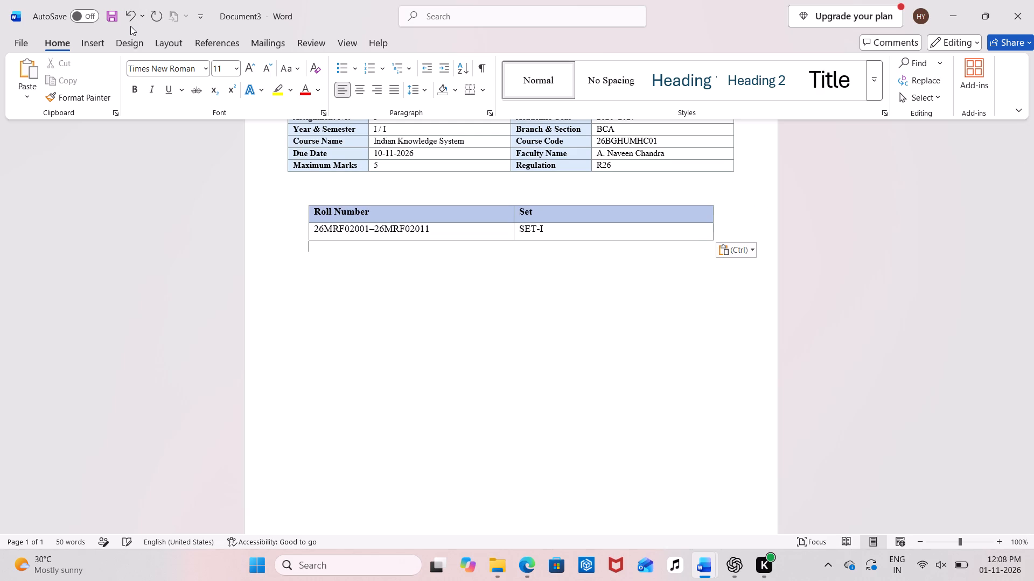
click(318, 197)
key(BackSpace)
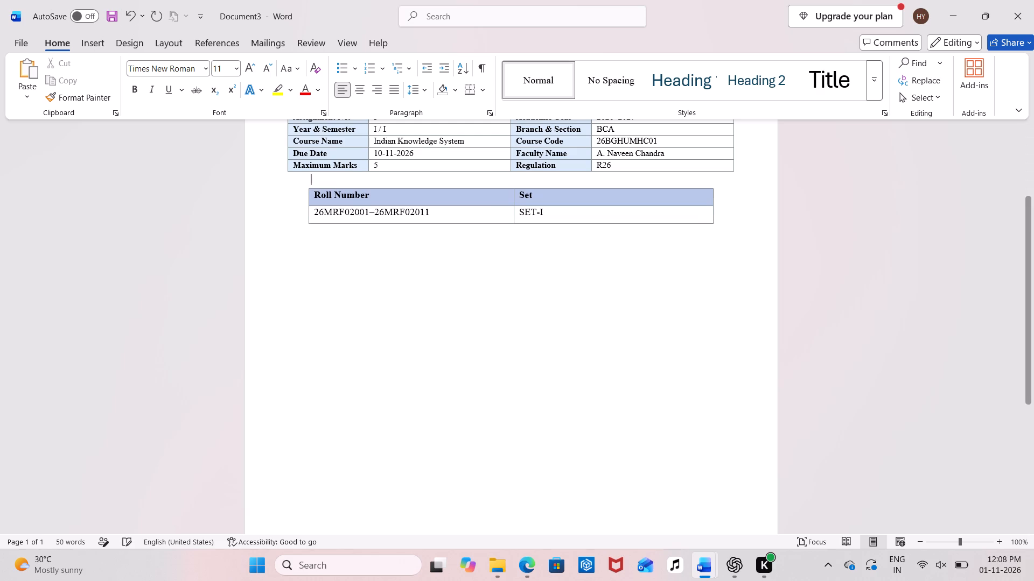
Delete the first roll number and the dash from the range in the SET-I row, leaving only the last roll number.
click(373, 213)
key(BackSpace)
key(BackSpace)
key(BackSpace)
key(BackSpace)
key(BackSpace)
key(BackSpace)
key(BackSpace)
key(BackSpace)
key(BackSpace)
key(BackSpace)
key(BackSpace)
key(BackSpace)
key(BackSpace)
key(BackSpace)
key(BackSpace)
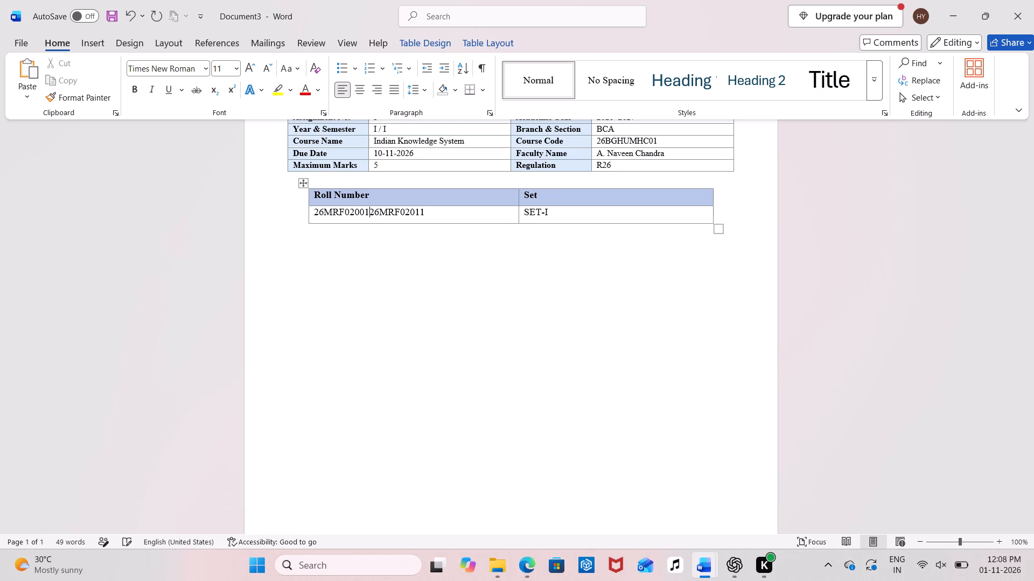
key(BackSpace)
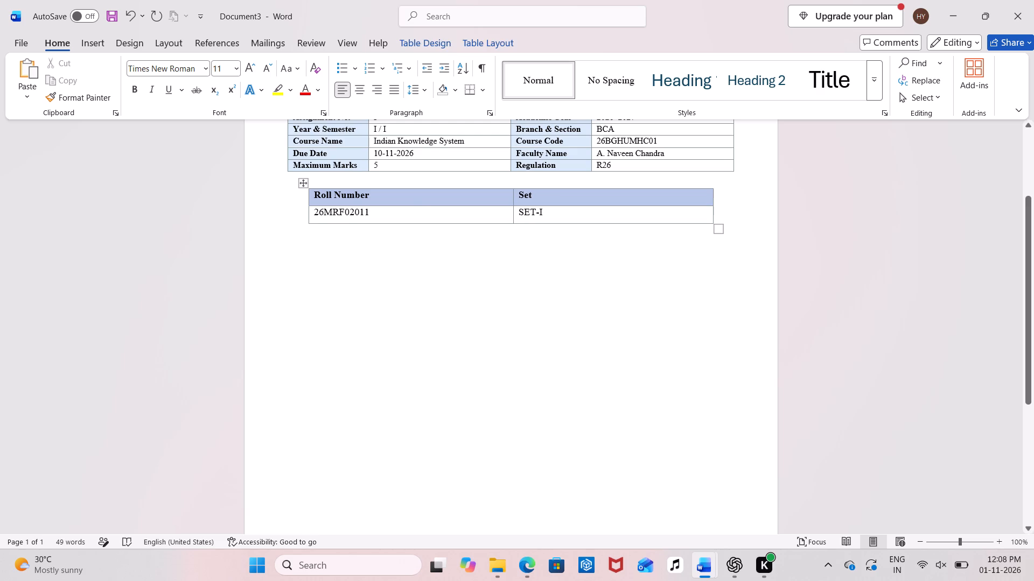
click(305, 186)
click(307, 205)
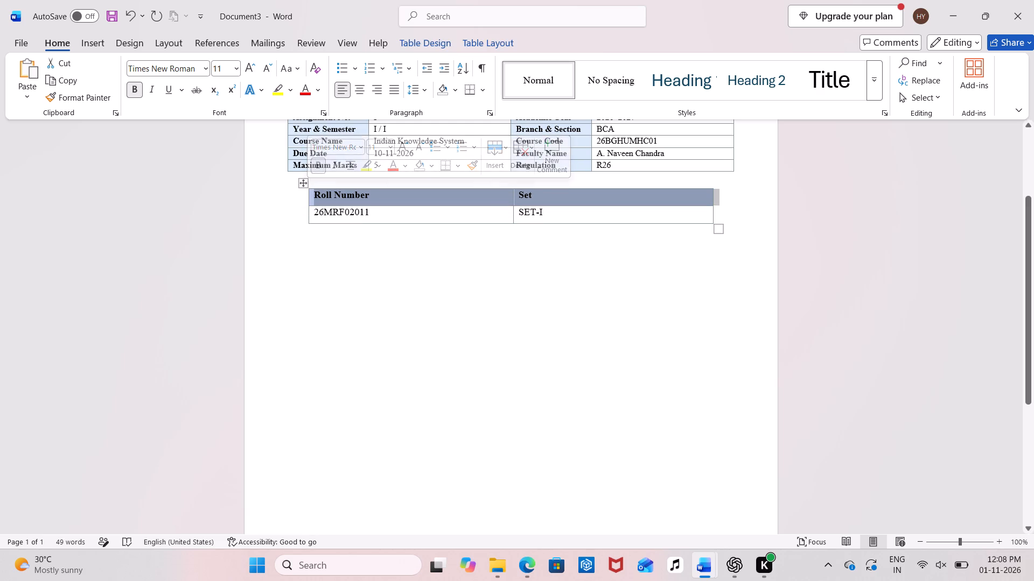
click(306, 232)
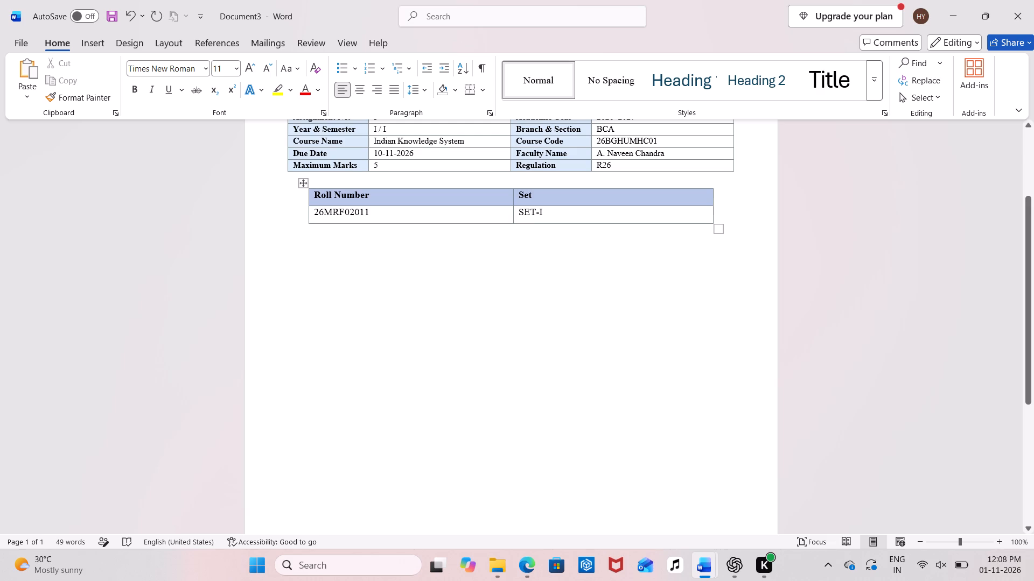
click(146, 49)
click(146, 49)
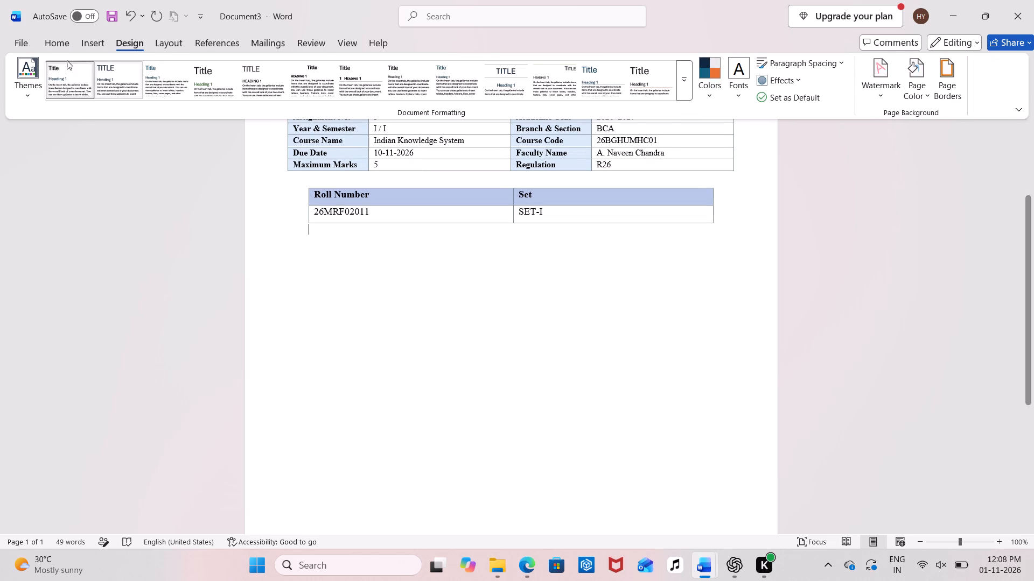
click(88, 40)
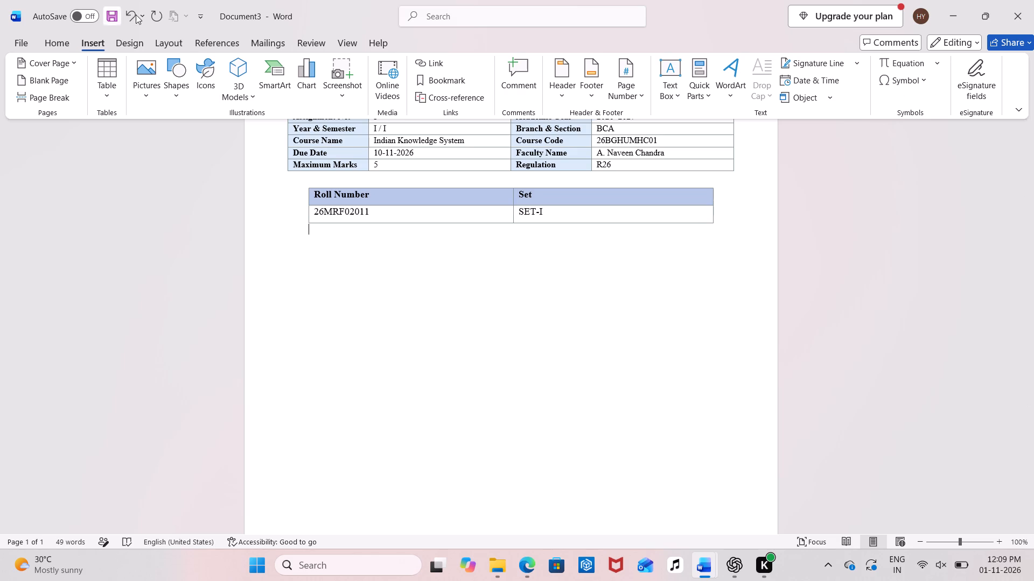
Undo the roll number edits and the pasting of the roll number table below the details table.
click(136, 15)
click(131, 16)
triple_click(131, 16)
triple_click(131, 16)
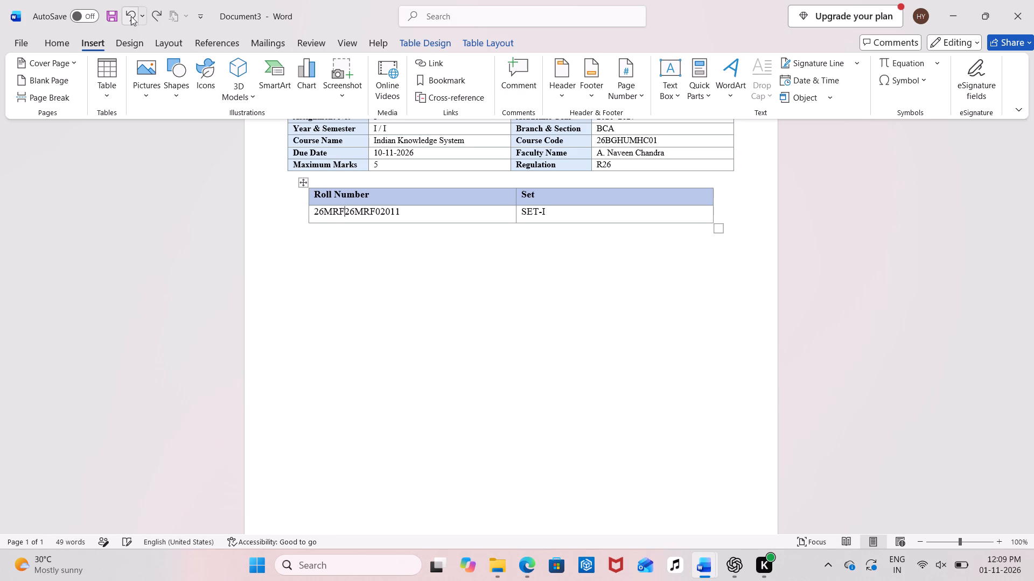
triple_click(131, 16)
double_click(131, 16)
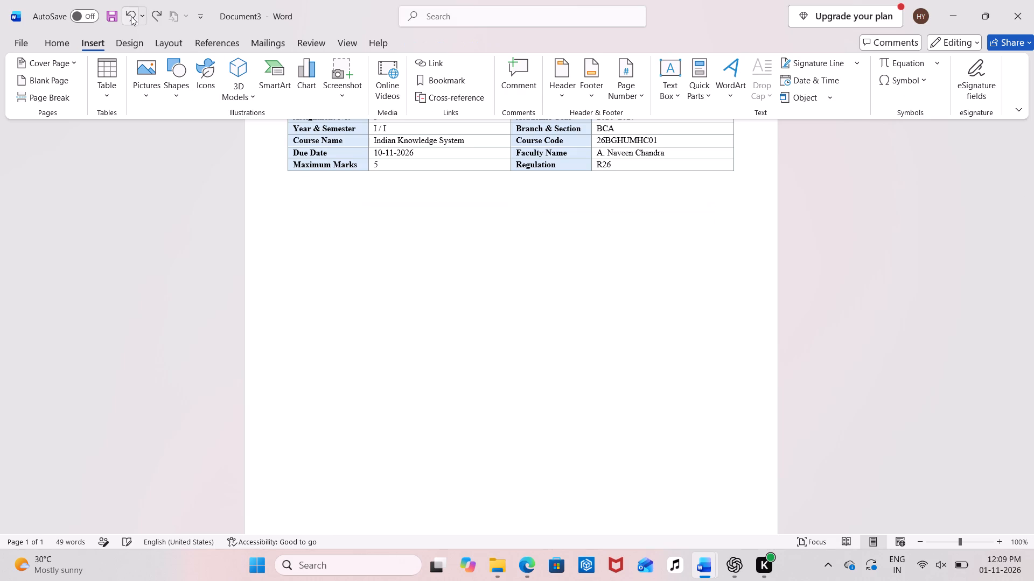
Insert a table with three columns and two rows below the assignment details table.
click(110, 41)
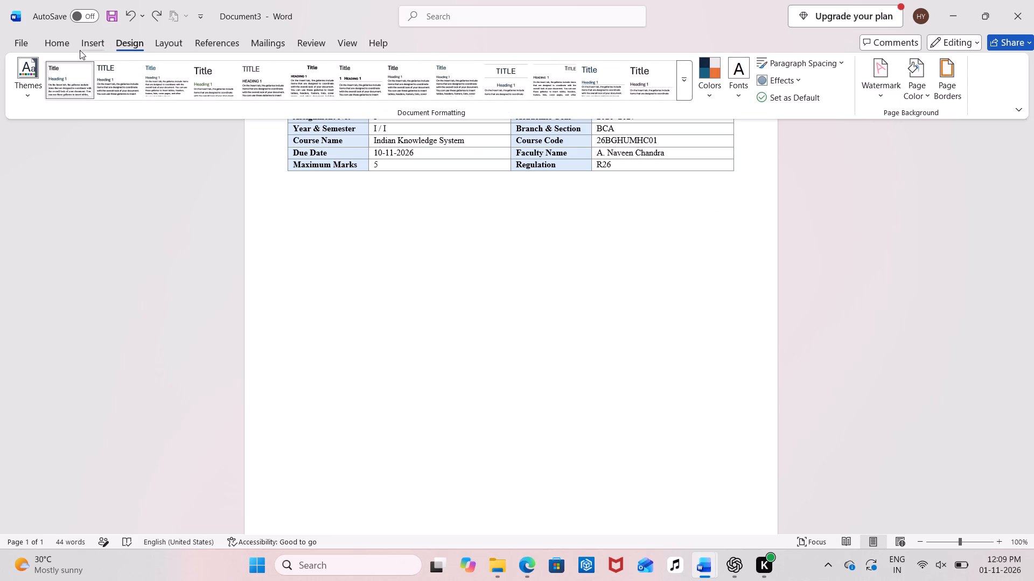
click(87, 45)
click(97, 72)
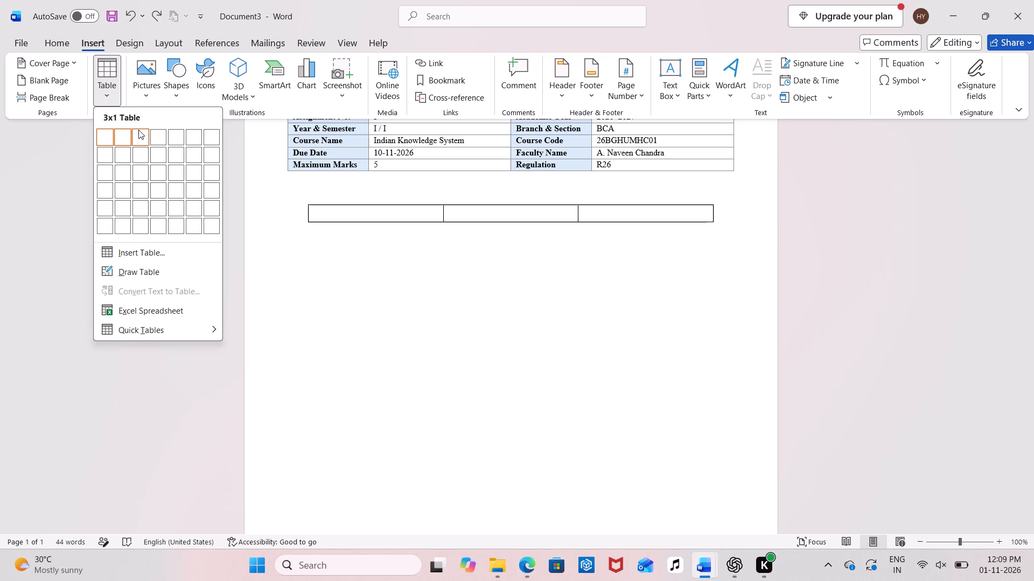
drag(138, 140, 137, 147)
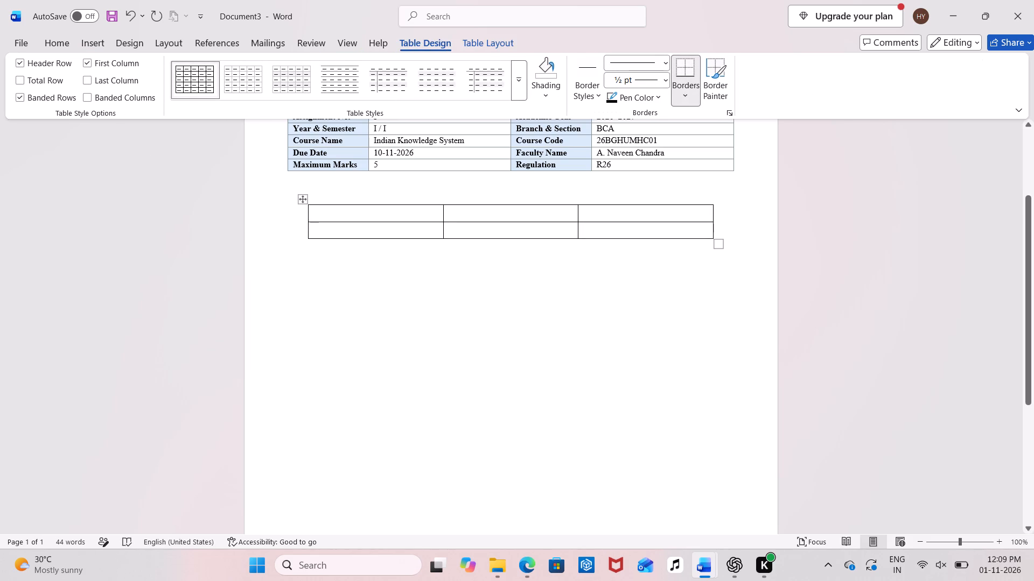
Set the first cell's paragraph spacing to 6 pt before and 0 pt after, keeping both indents at 0 cm.
click(172, 45)
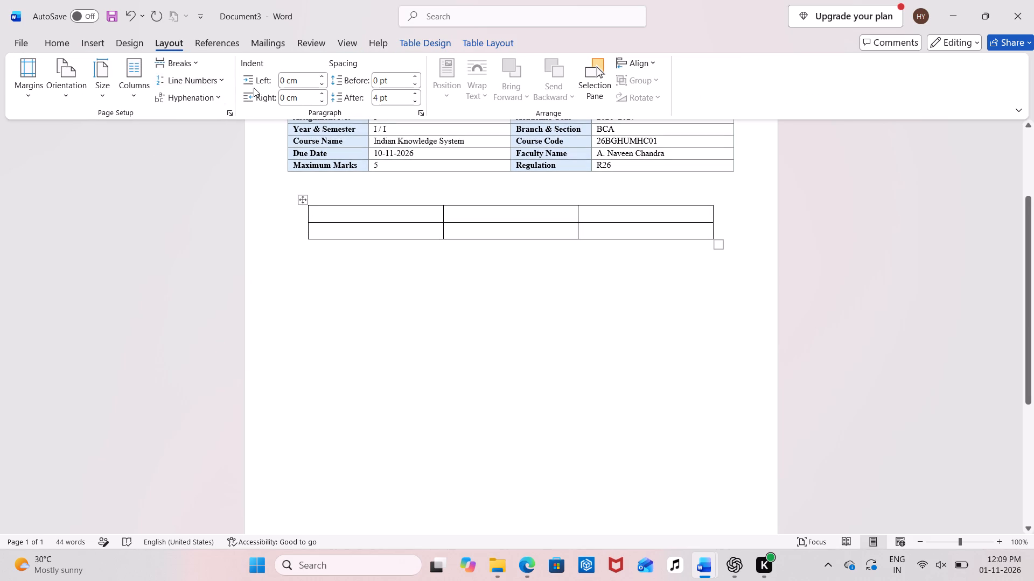
click(324, 76)
click(323, 84)
click(323, 84)
click(322, 77)
click(417, 77)
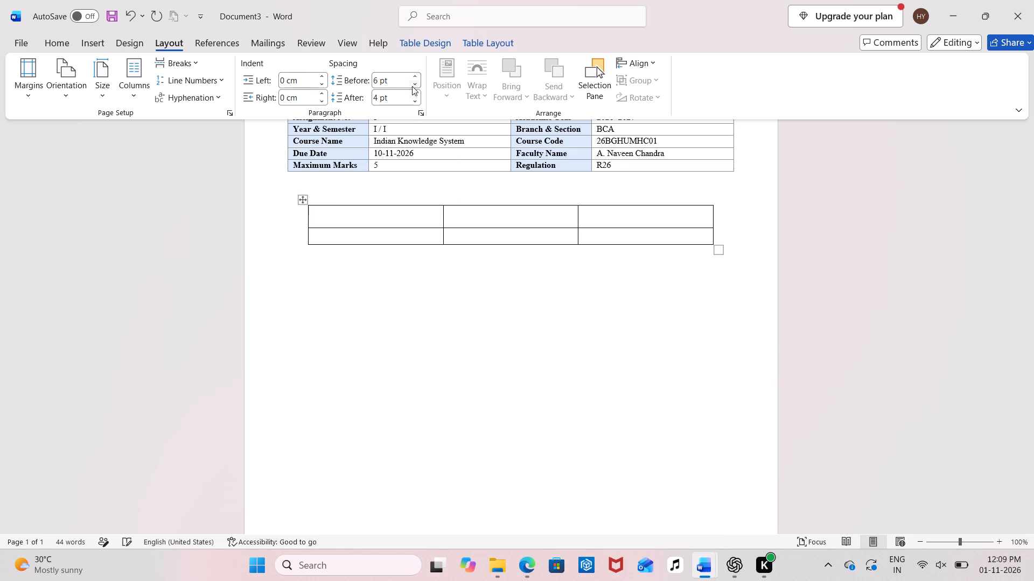
click(413, 102)
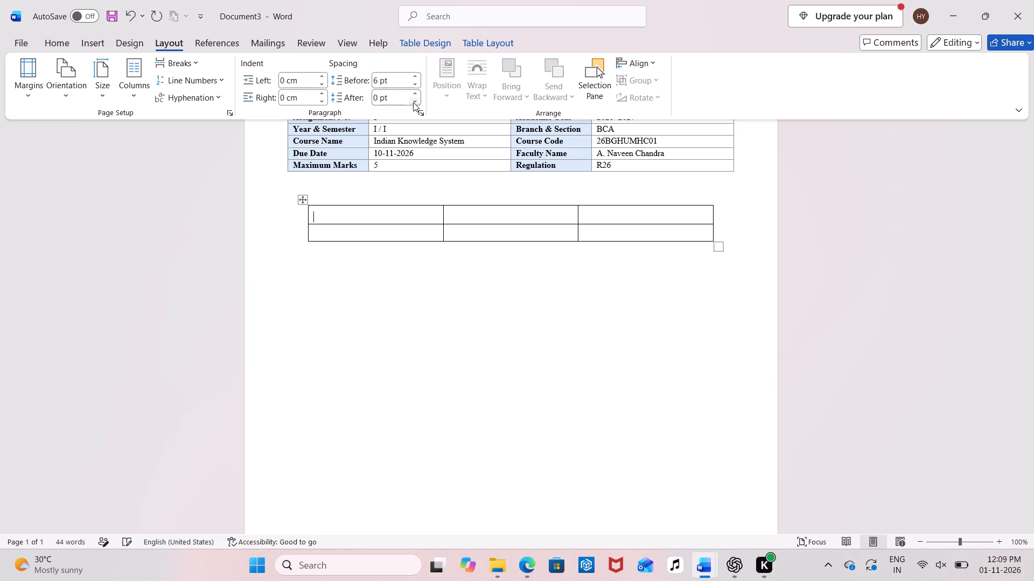
click(413, 102)
click(414, 86)
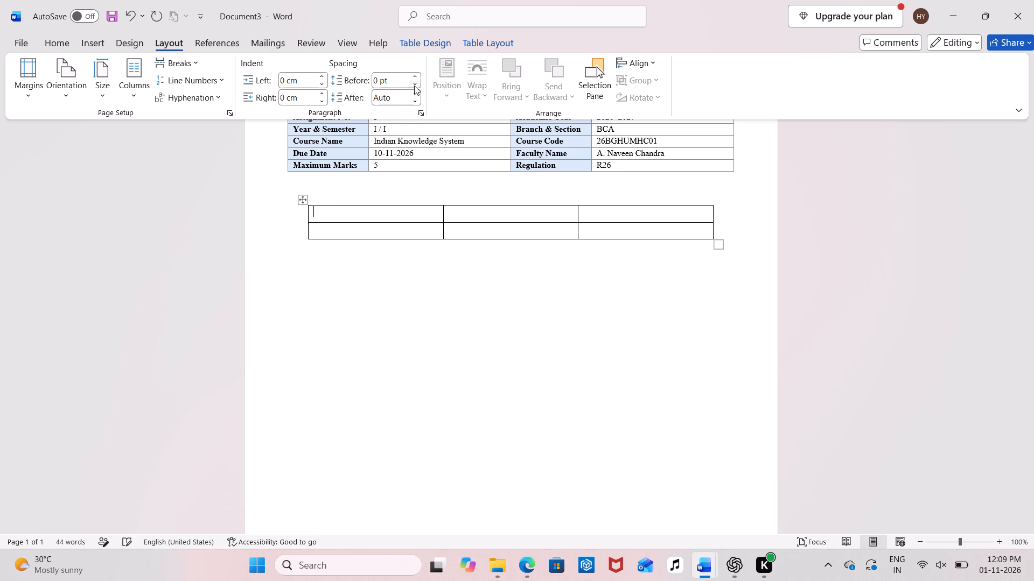
click(415, 103)
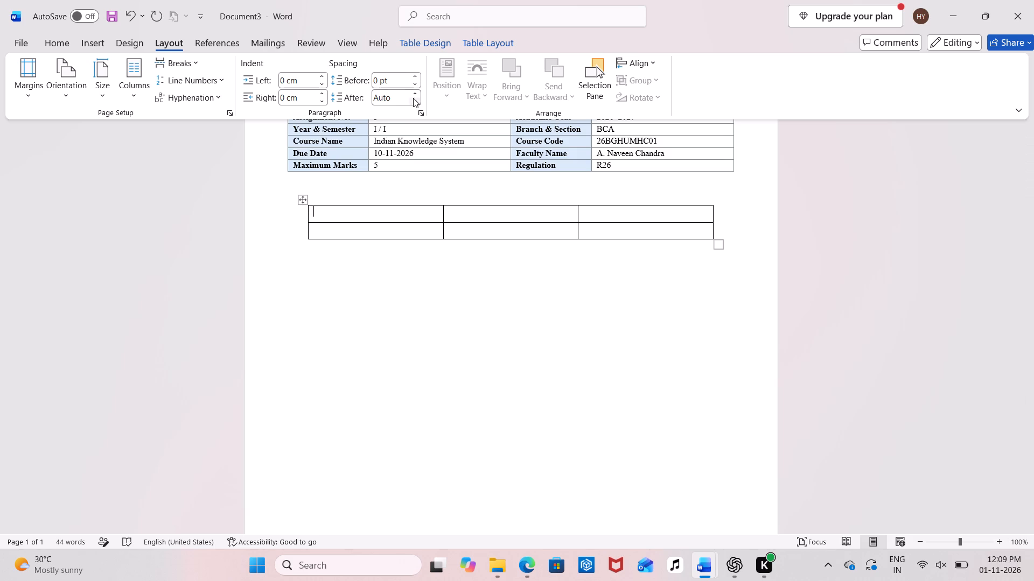
click(414, 96)
click(414, 95)
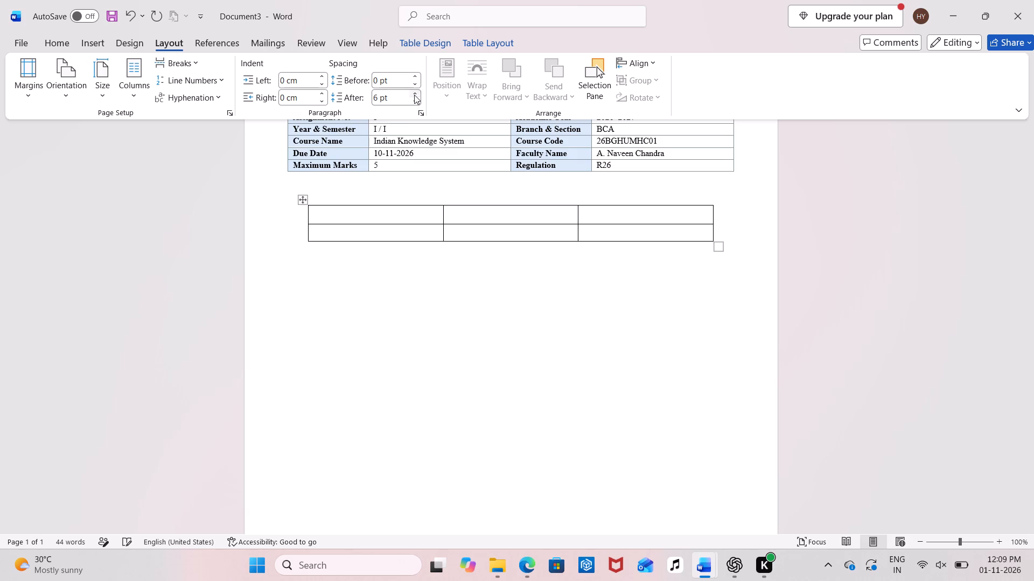
click(416, 103)
double_click(324, 102)
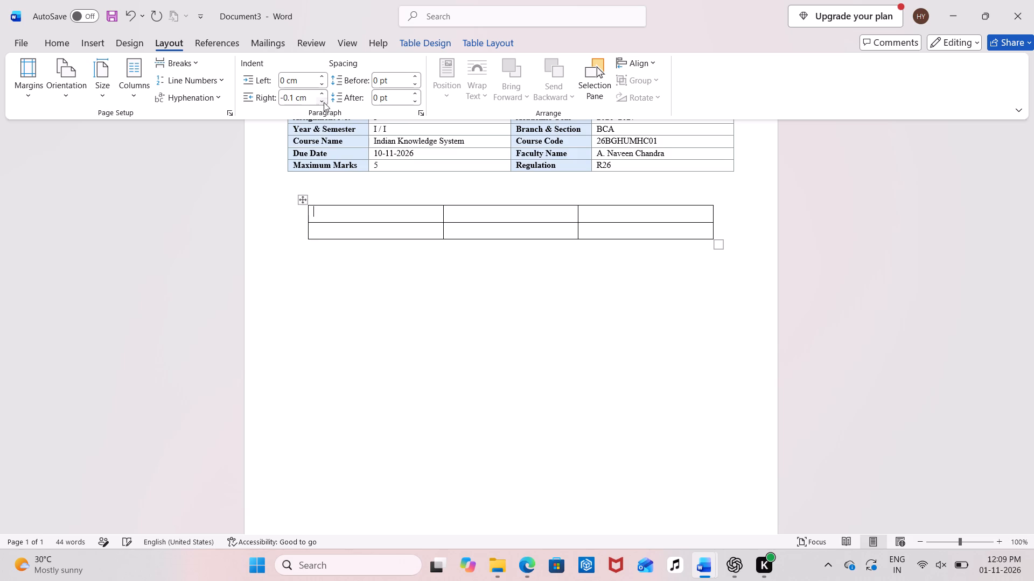
double_click(326, 95)
click(415, 79)
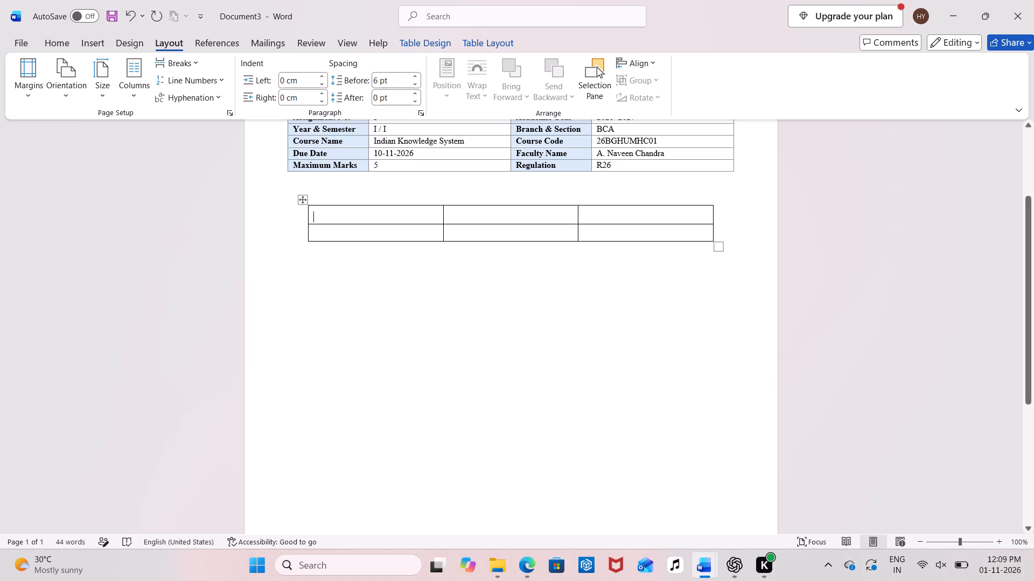
Enter the bold heading "S. NO." in the new table's first header cell.
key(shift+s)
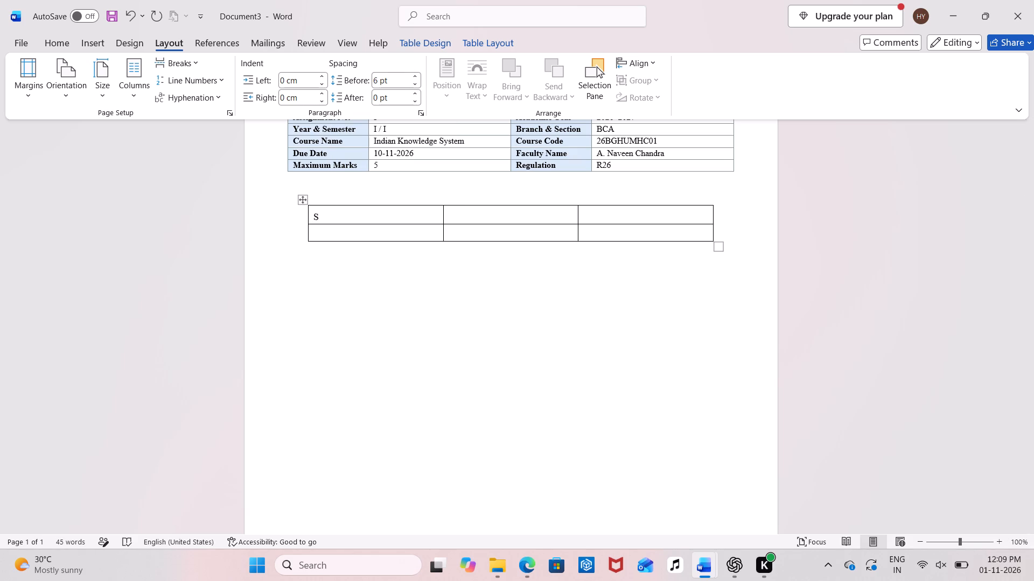
key(BackSpace)
key(ctrl+b)
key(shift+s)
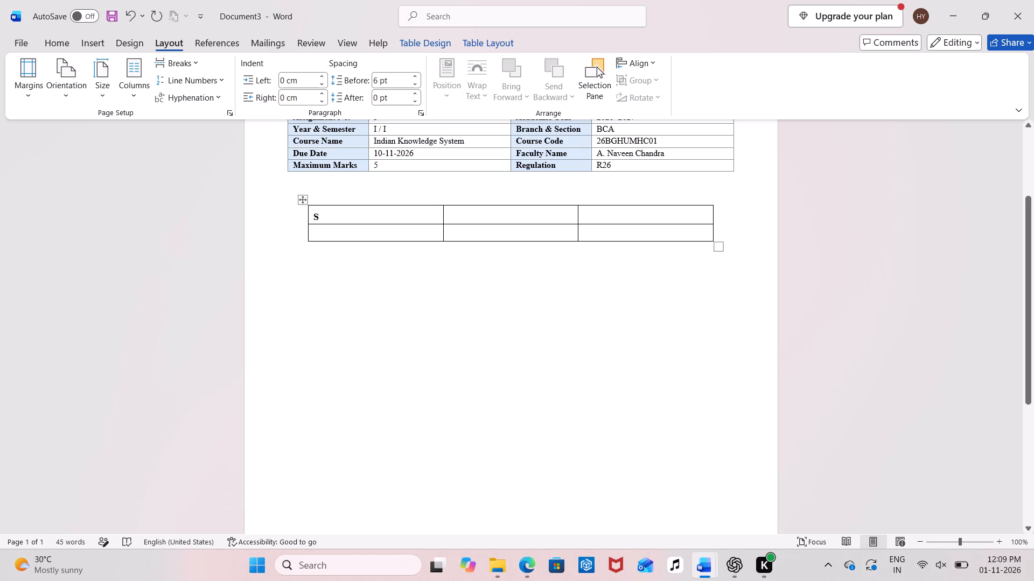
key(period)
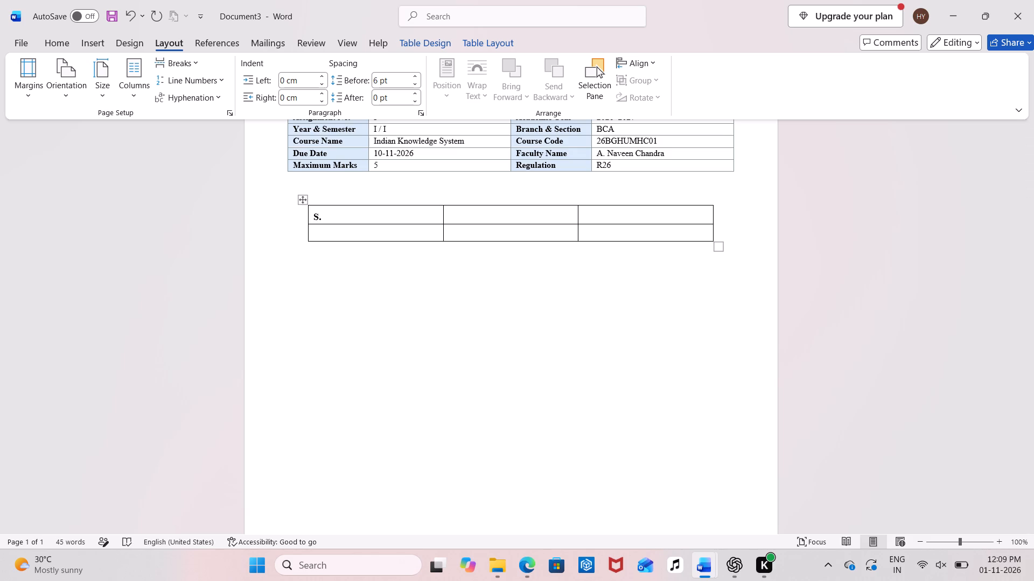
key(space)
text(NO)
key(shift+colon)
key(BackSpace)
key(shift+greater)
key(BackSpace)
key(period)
Enter a bold 1 in the cell below the S. NO. heading.
click(325, 234)
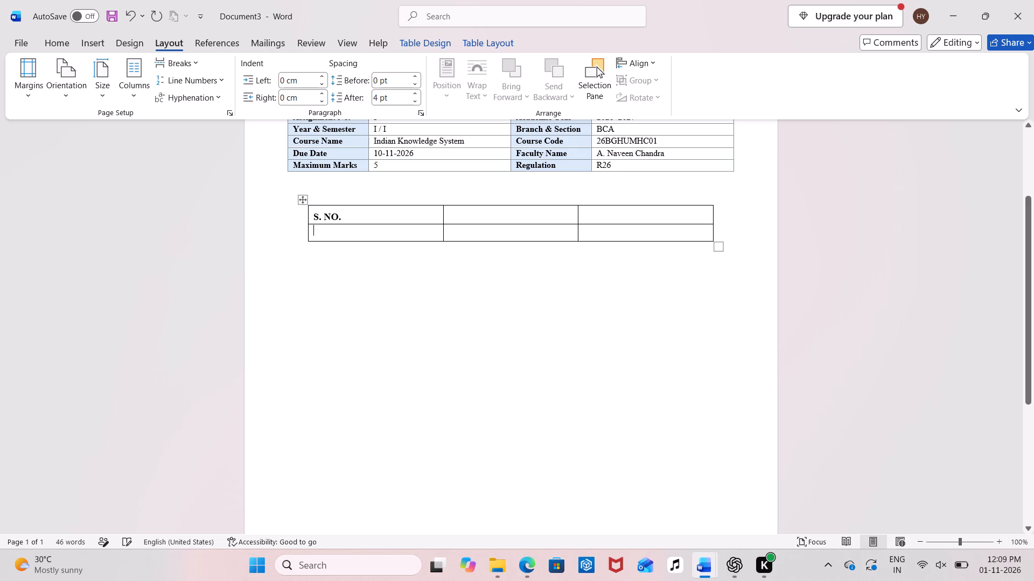
key(ctrl+b)
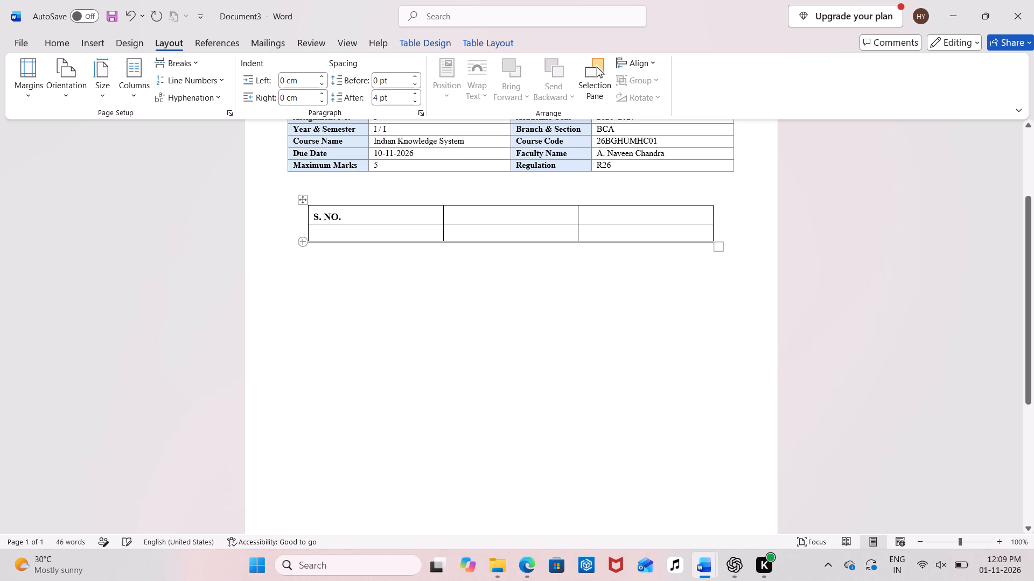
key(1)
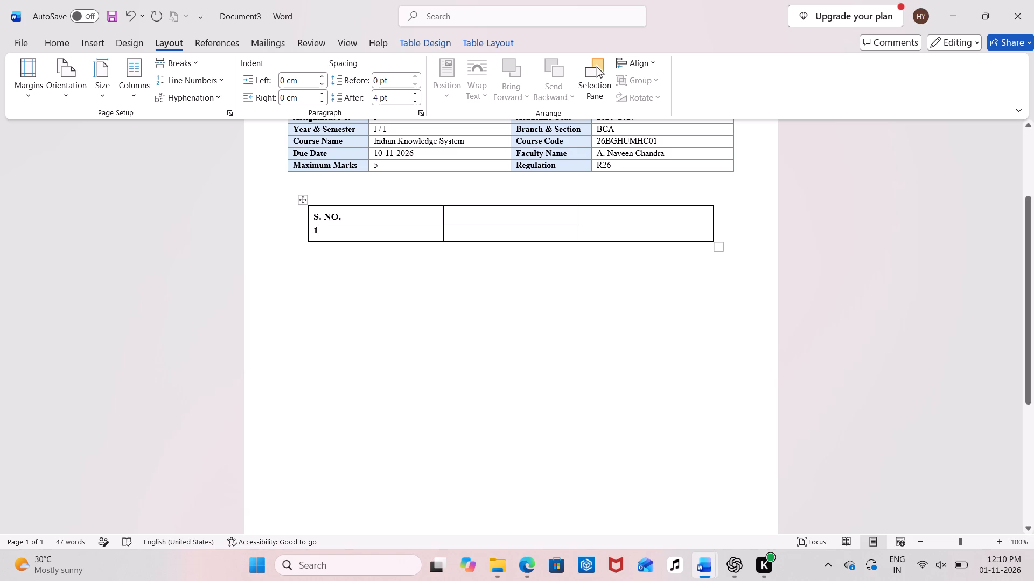
Set the paragraph spacing of the cell containing 1 to 6 pt before and Auto after.
click(486, 215)
click(325, 234)
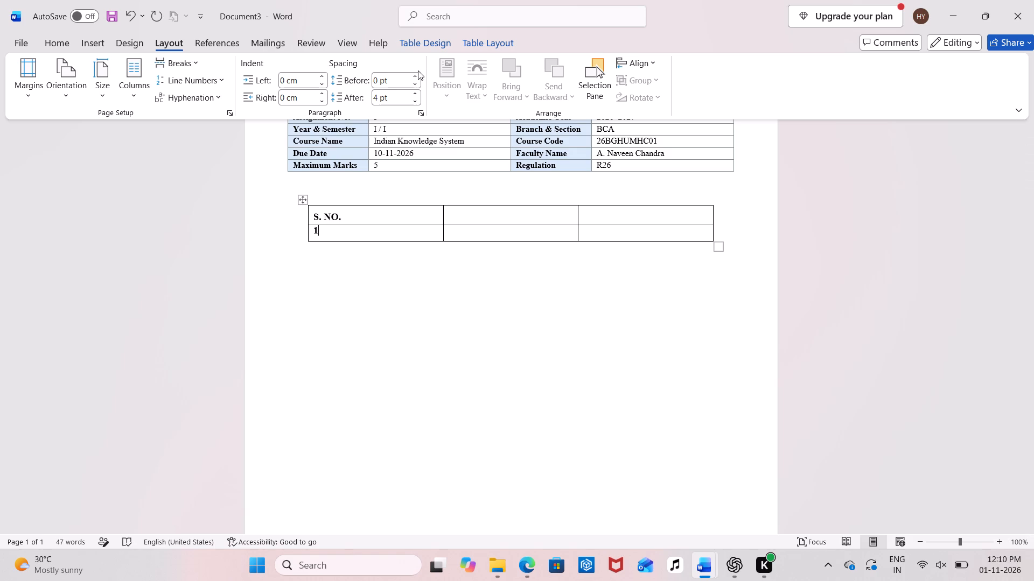
click(414, 96)
click(416, 102)
click(416, 102)
click(412, 76)
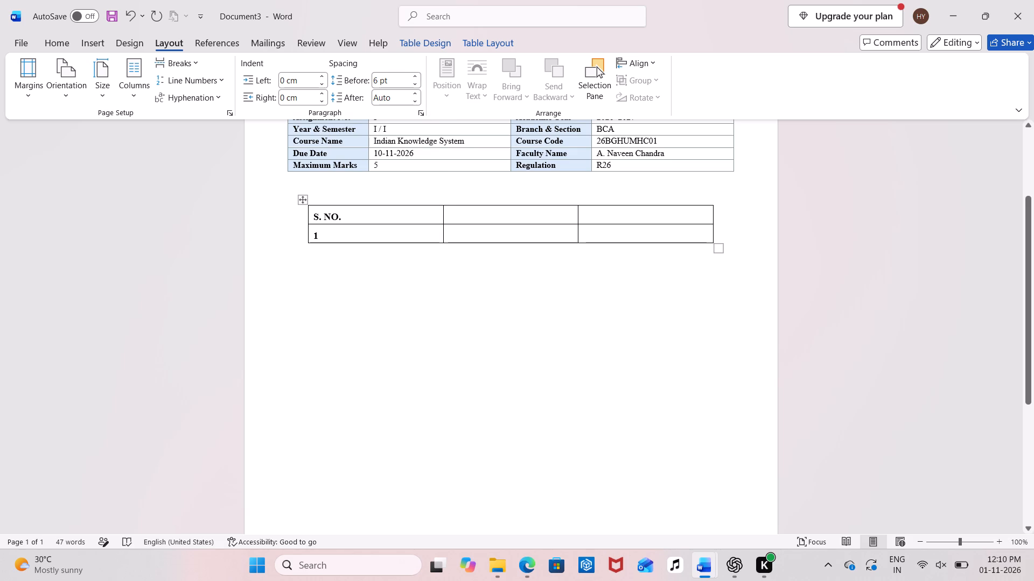
Paste the copied roll number and set table into the middle header cell, and select its heading row.
click(472, 211)
key(ctrl+v)
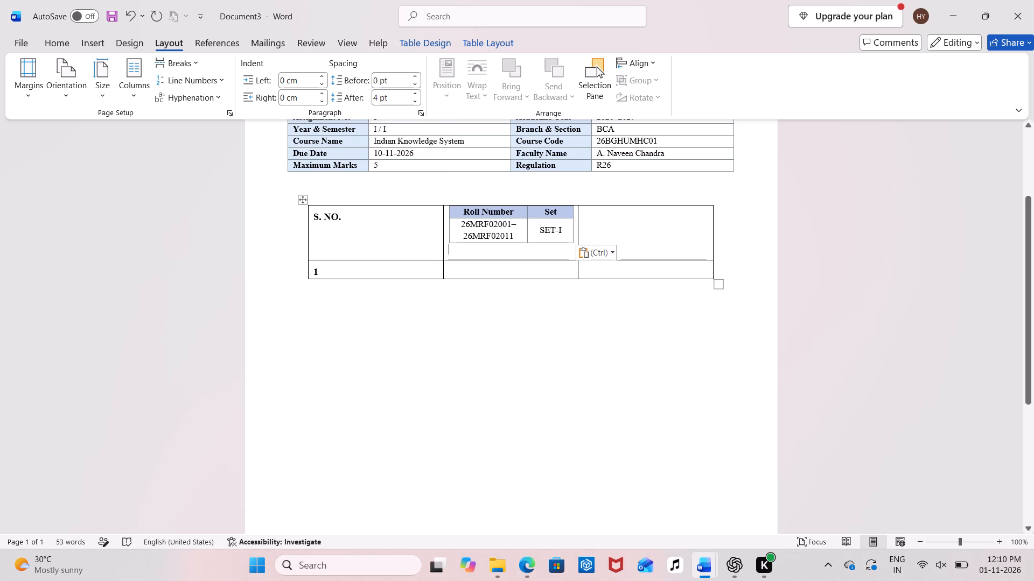
drag(513, 211, 460, 210)
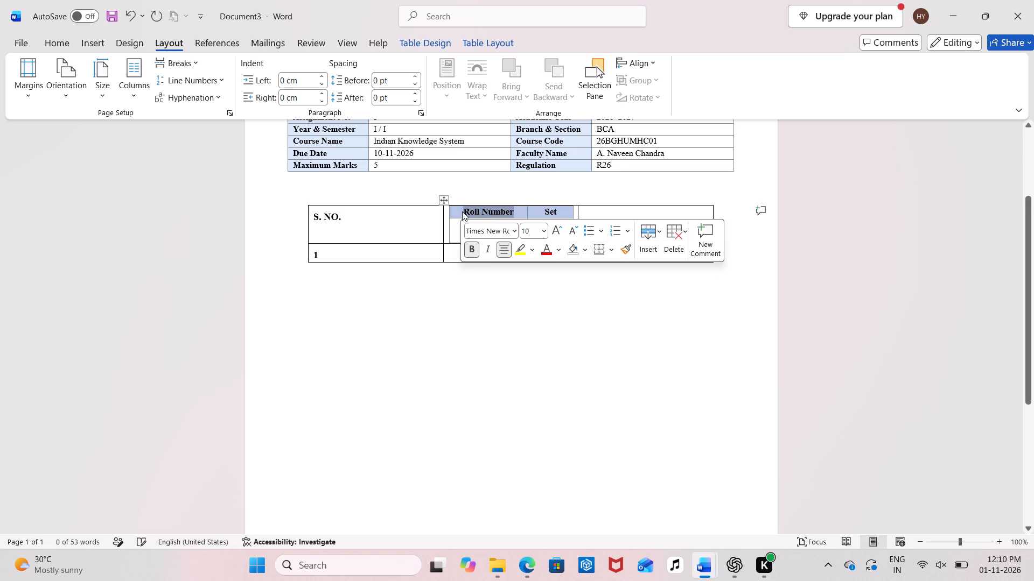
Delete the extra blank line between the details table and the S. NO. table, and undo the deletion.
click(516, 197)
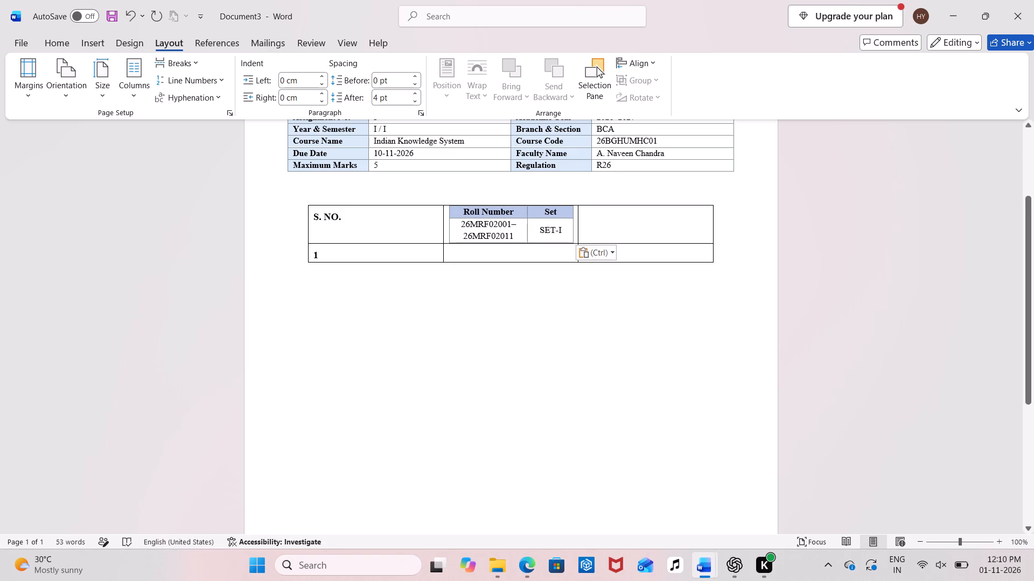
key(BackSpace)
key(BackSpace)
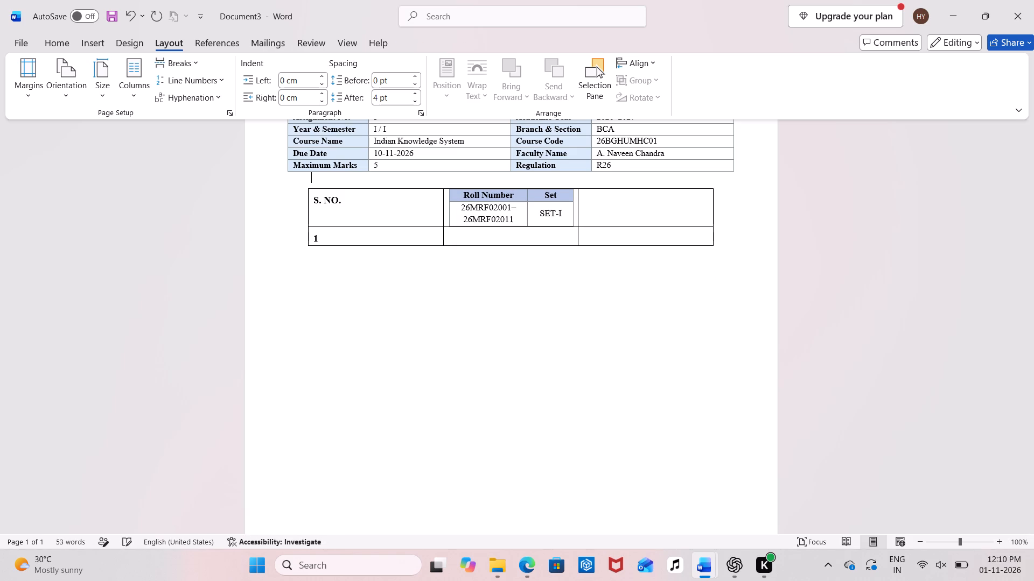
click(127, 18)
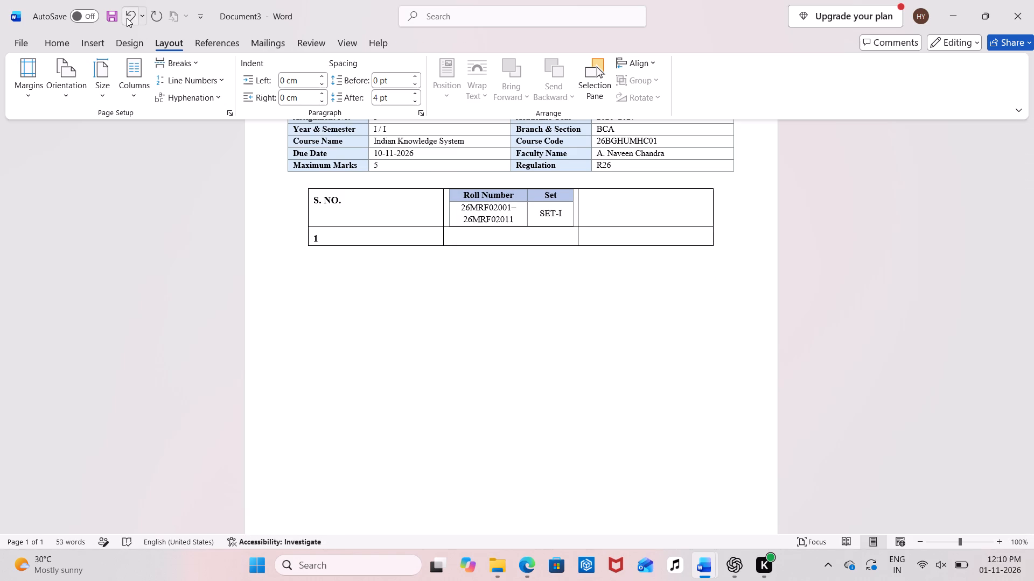
Undo back to before the roll number and set table was pasted, leaving the middle header cell empty.
click(127, 18)
click(127, 18)
click(127, 18)
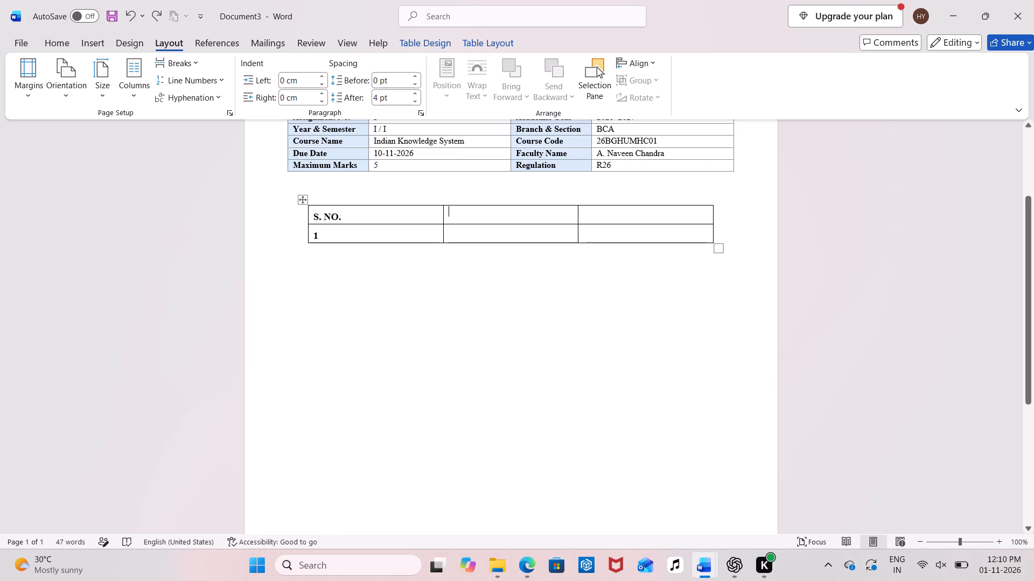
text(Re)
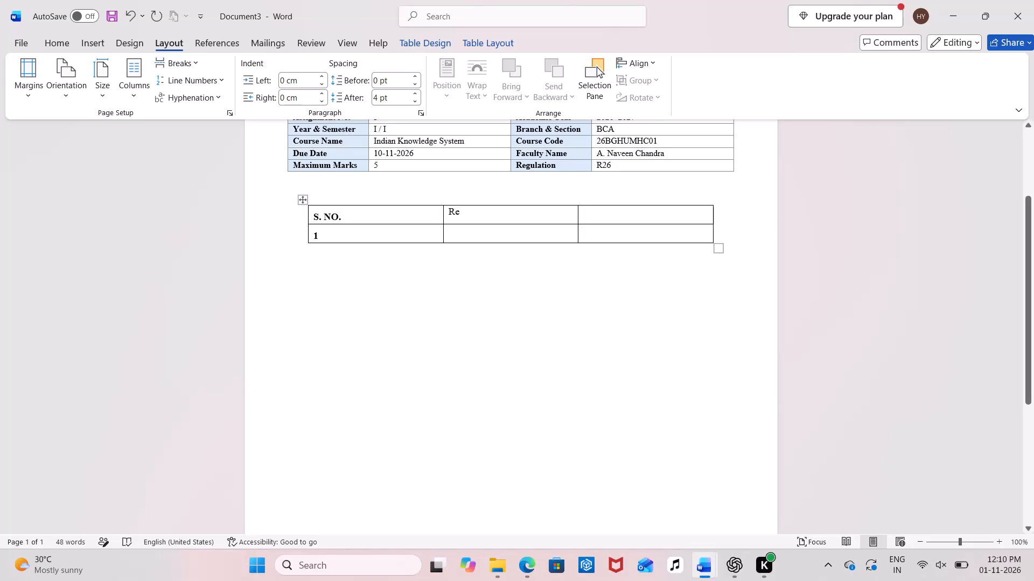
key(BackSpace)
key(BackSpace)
Turn on bold and set the paragraph spacing to 6 pt before and Auto after in the empty middle header cell.
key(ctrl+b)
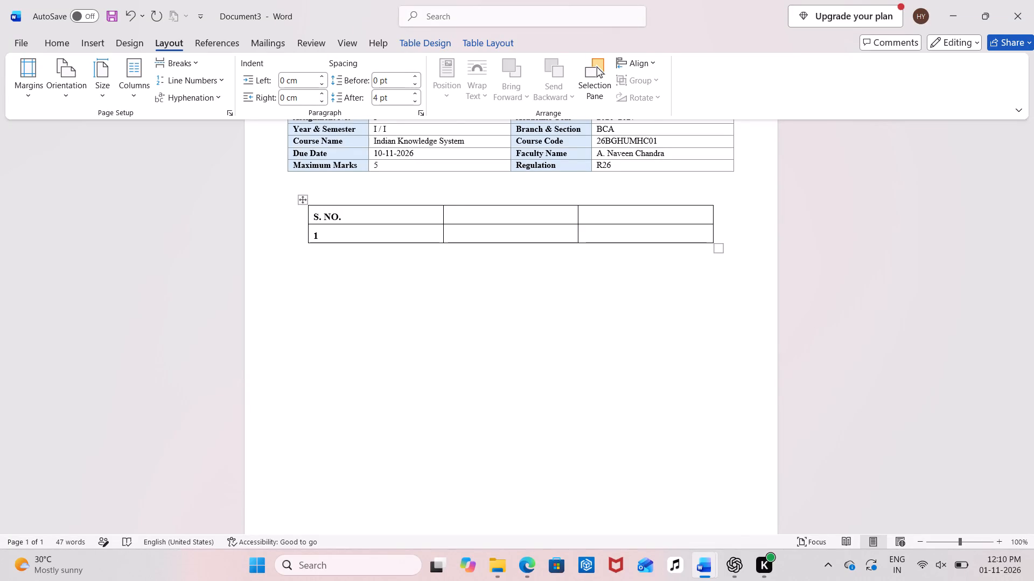
click(415, 79)
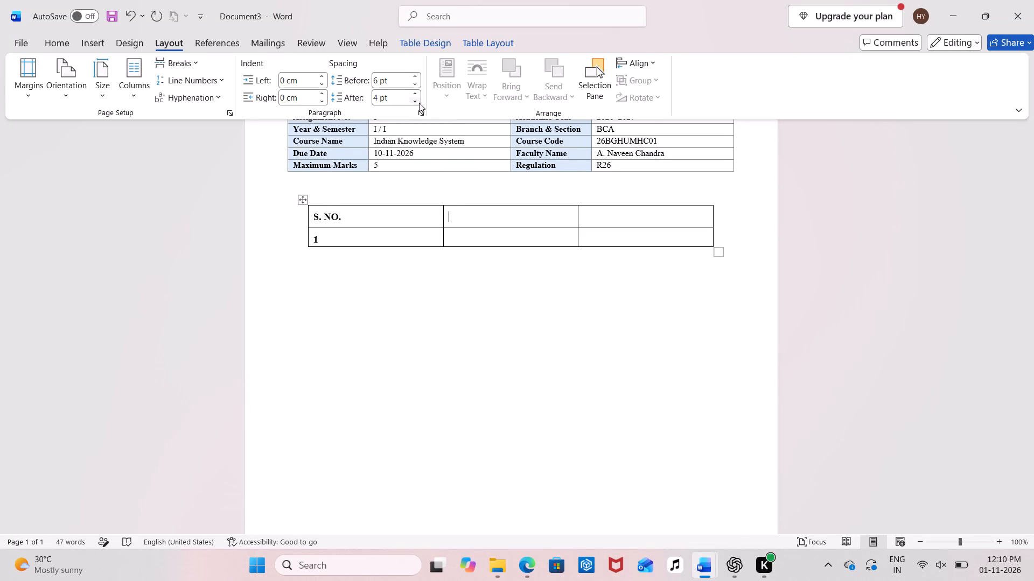
double_click(415, 84)
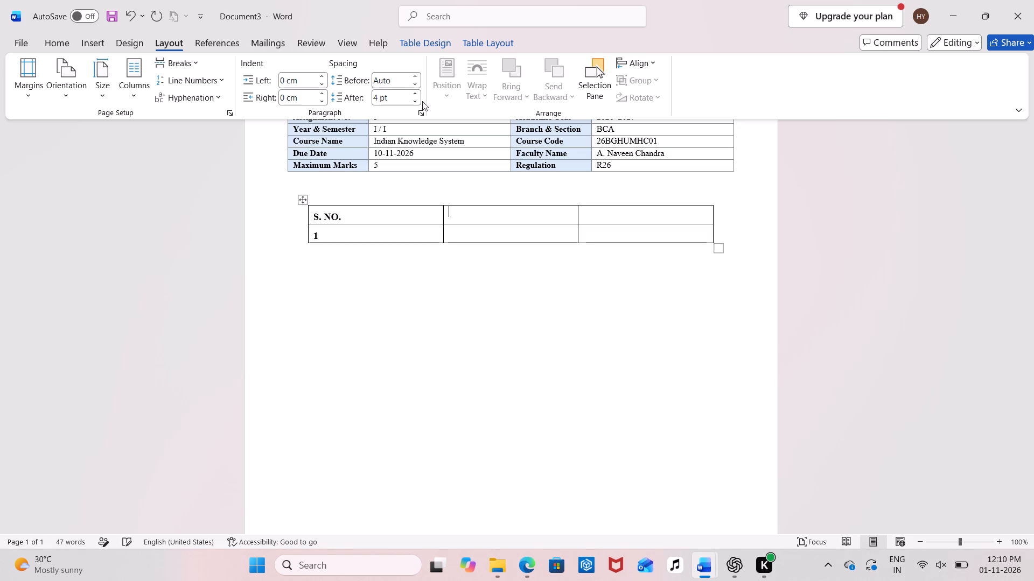
click(414, 100)
click(414, 94)
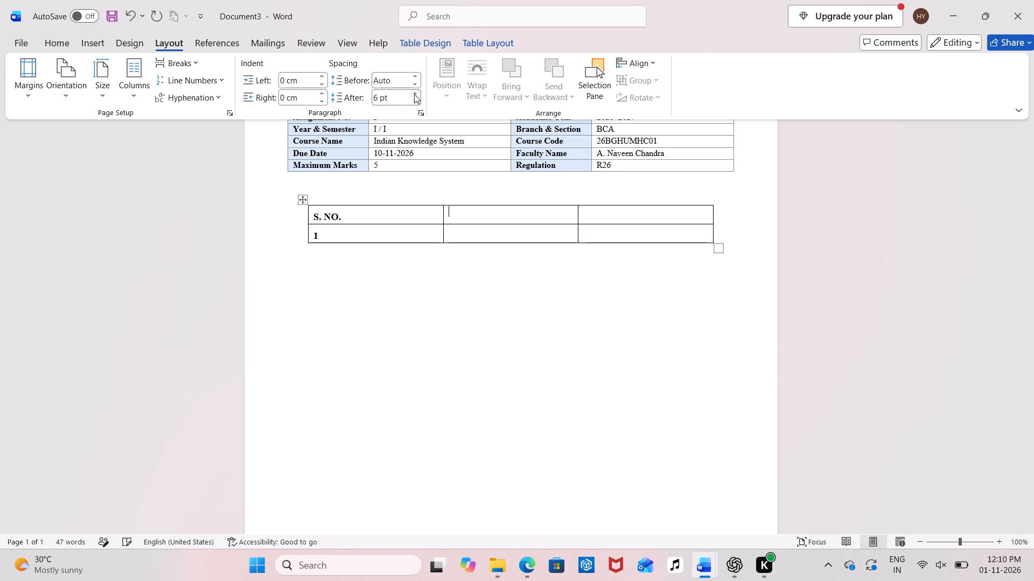
click(414, 94)
click(414, 94)
triple_click(414, 100)
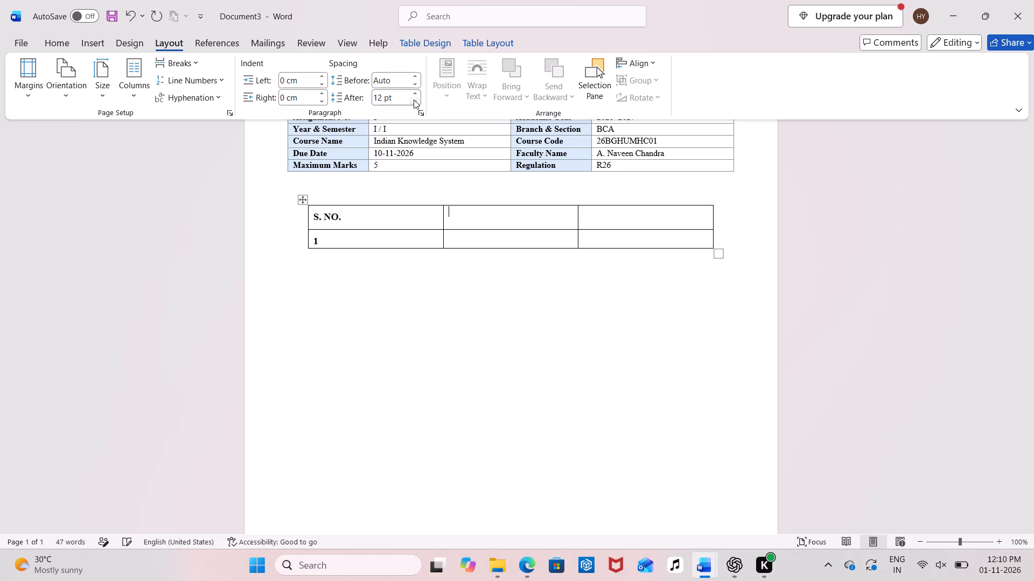
click(414, 100)
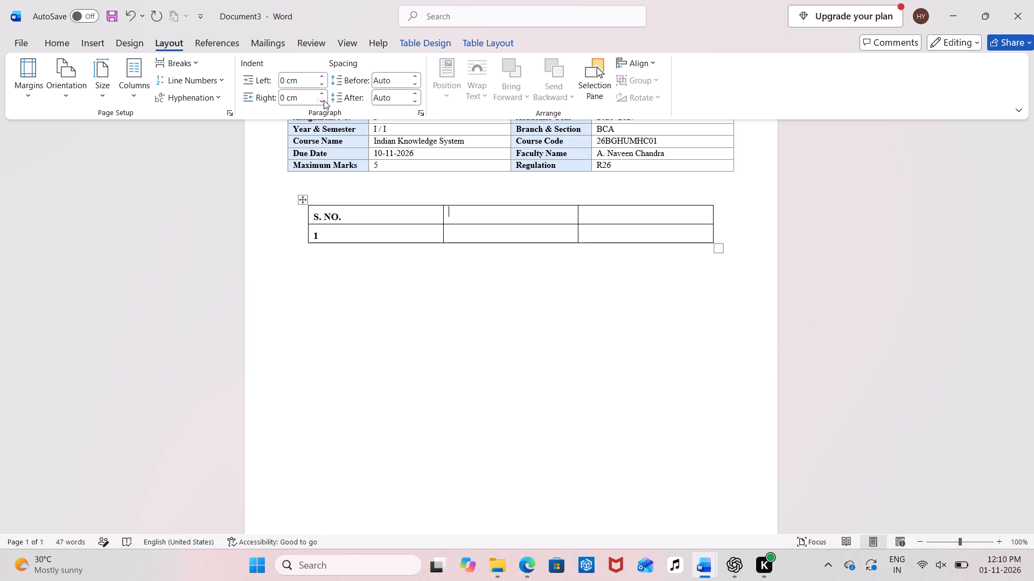
click(322, 98)
click(322, 94)
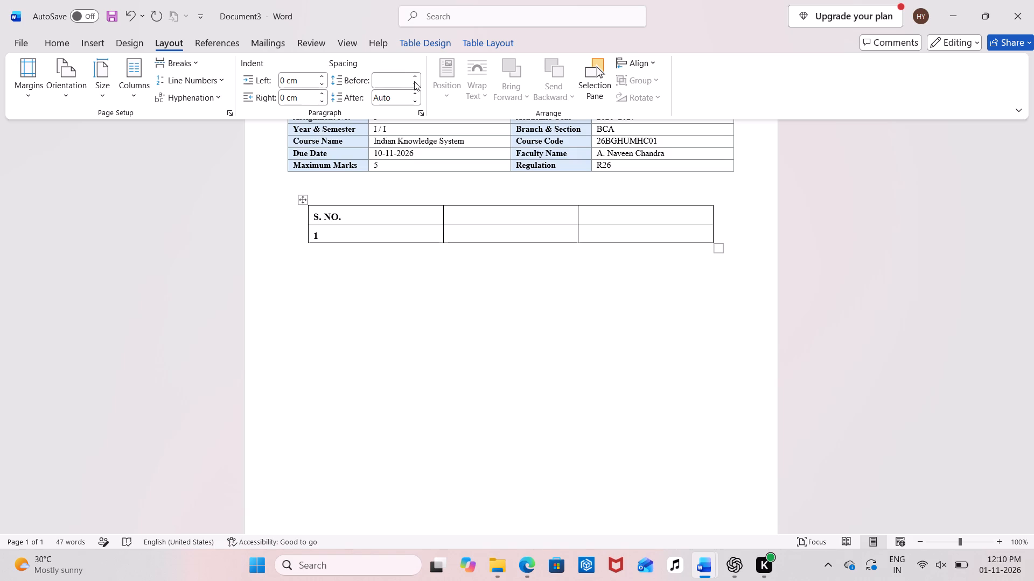
click(415, 80)
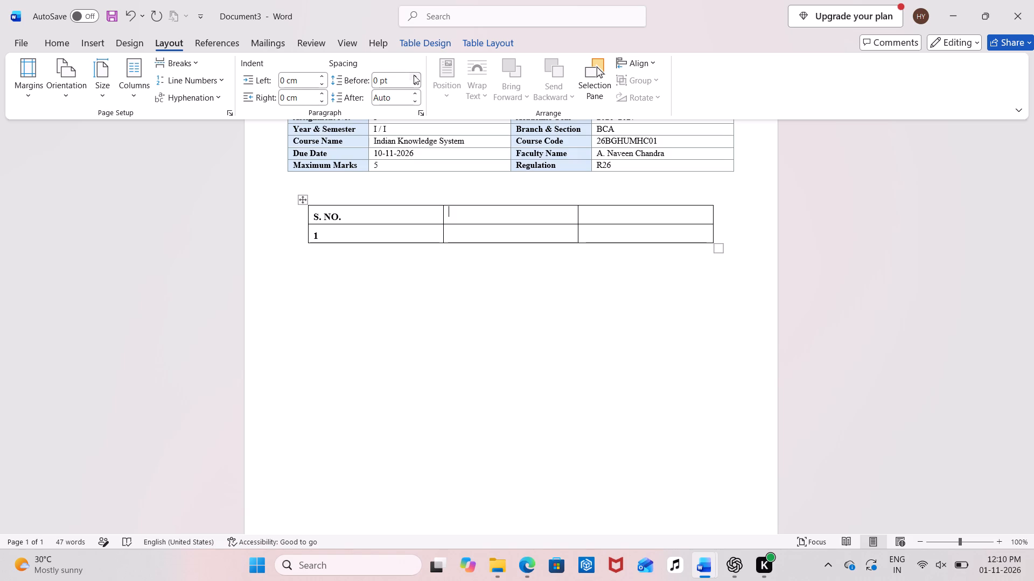
click(414, 75)
click(414, 75)
click(411, 82)
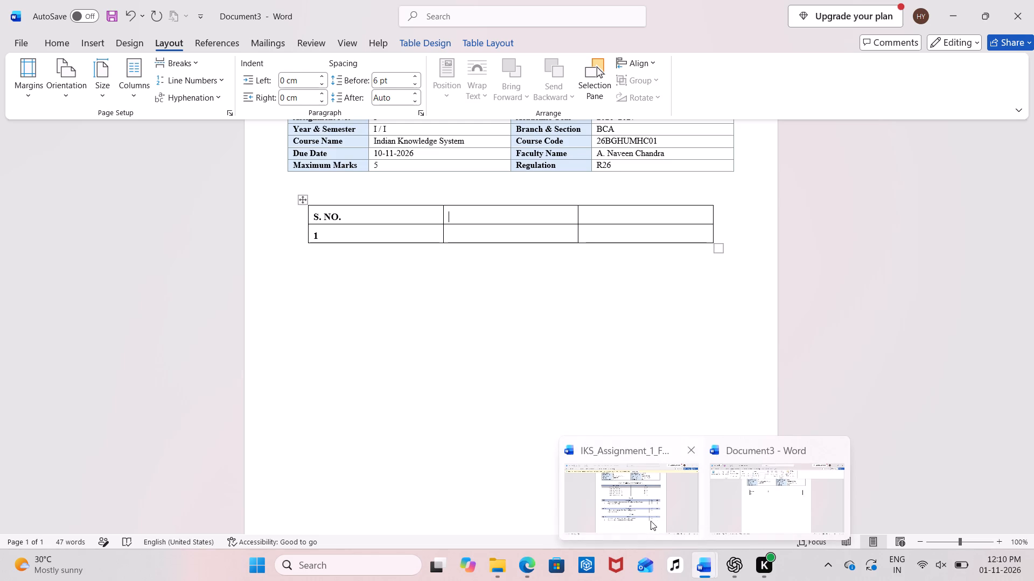
click(650, 518)
scroll(479, 349, up, 2)
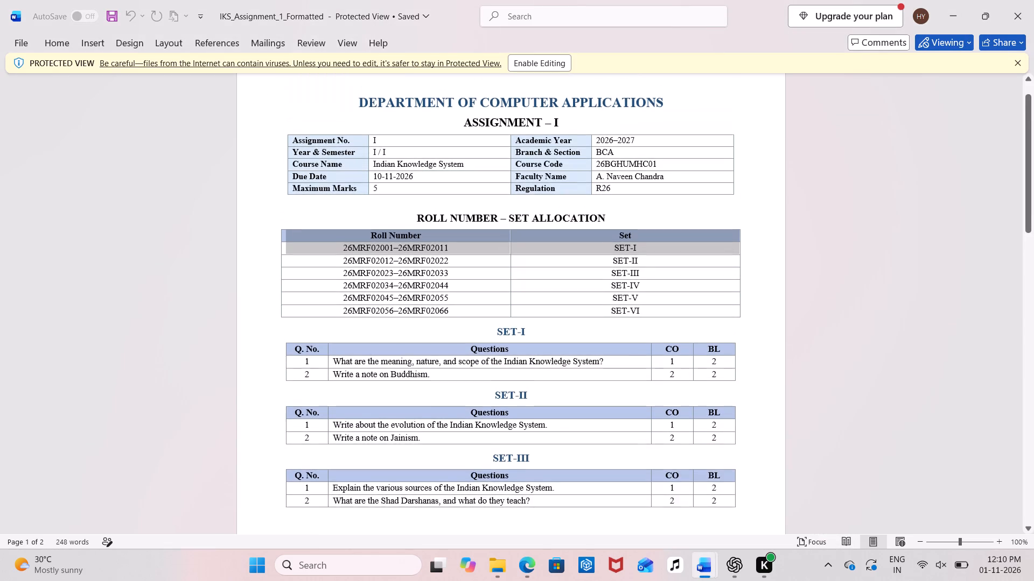
scroll(479, 349, up, 4)
scroll(470, 348, down, 2)
scroll(470, 348, up, 3)
scroll(470, 348, down, 5)
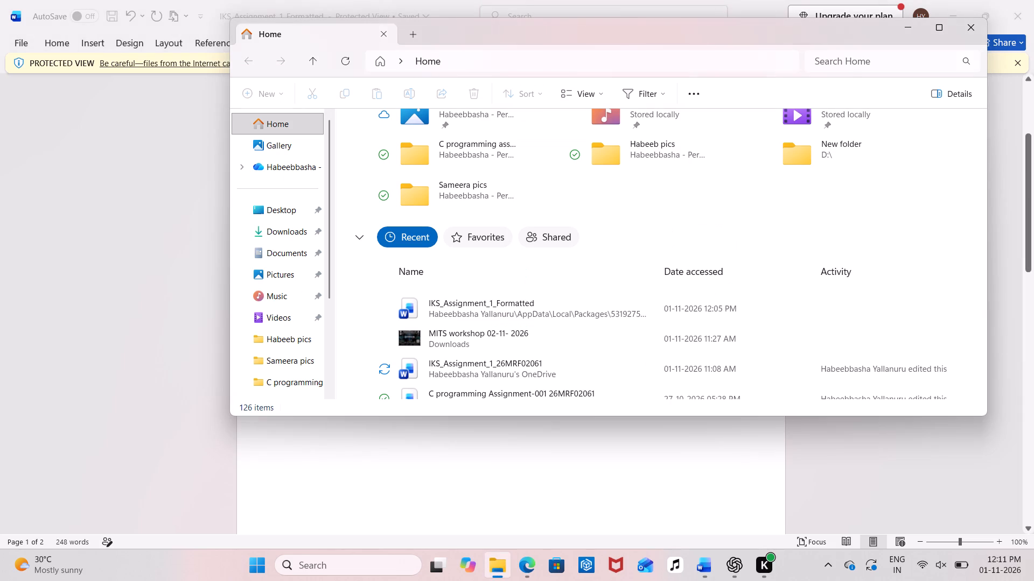
double_click(476, 366)
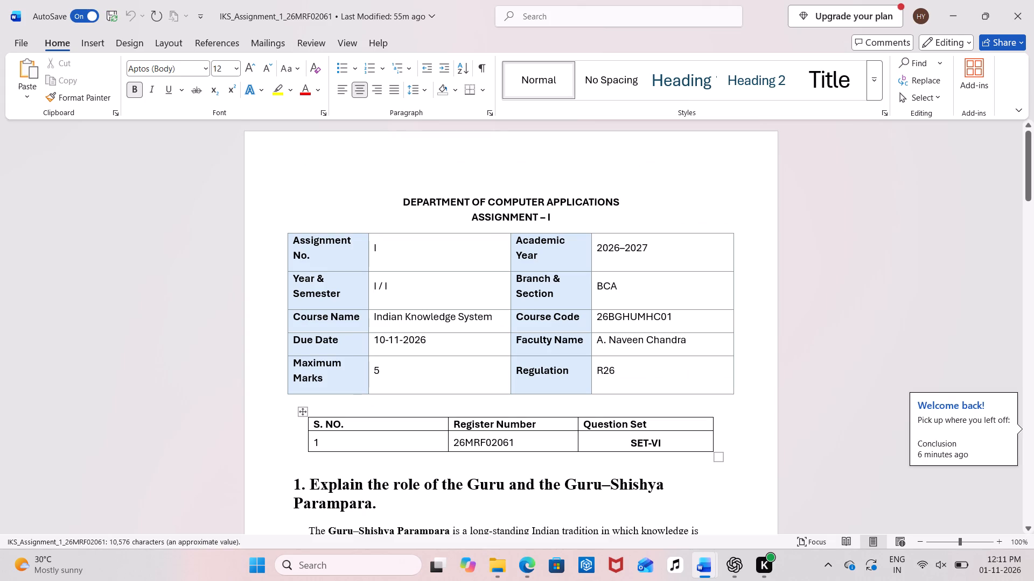
Copy the Register Number heading from the earlier assignment into the middle header cell of Document3's S. NO. table.
click(452, 423)
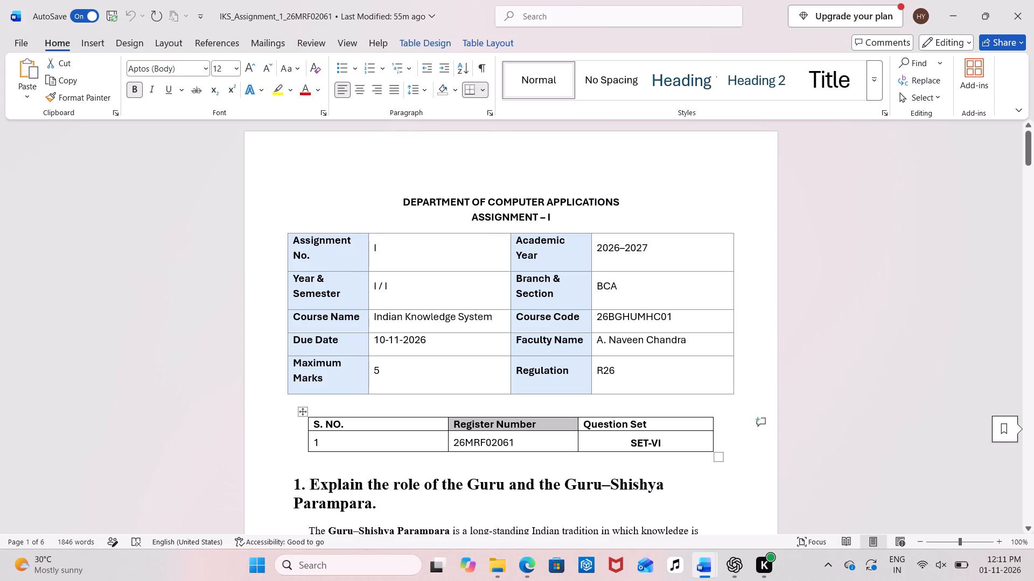
key(ctrl+c)
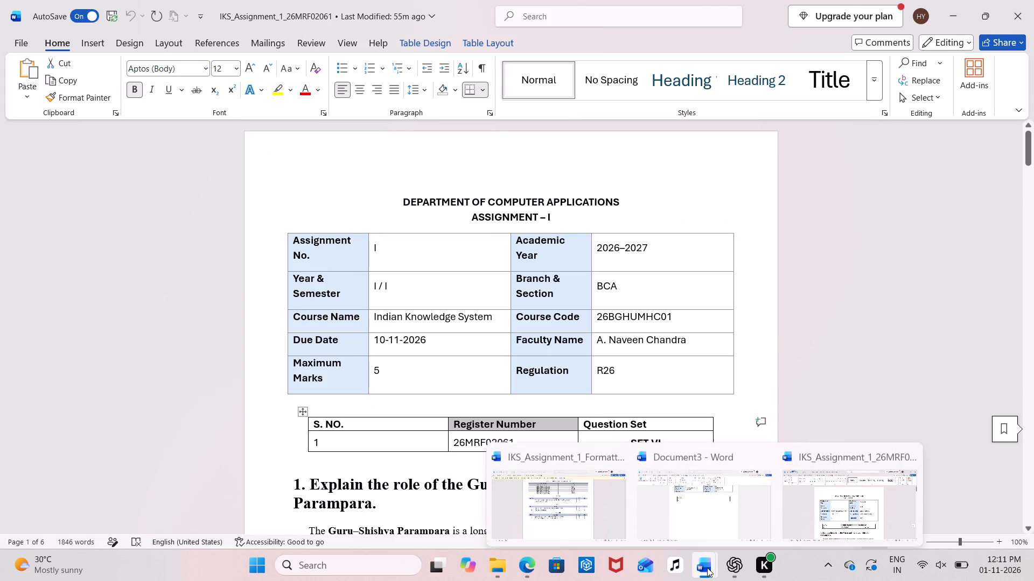
click(707, 514)
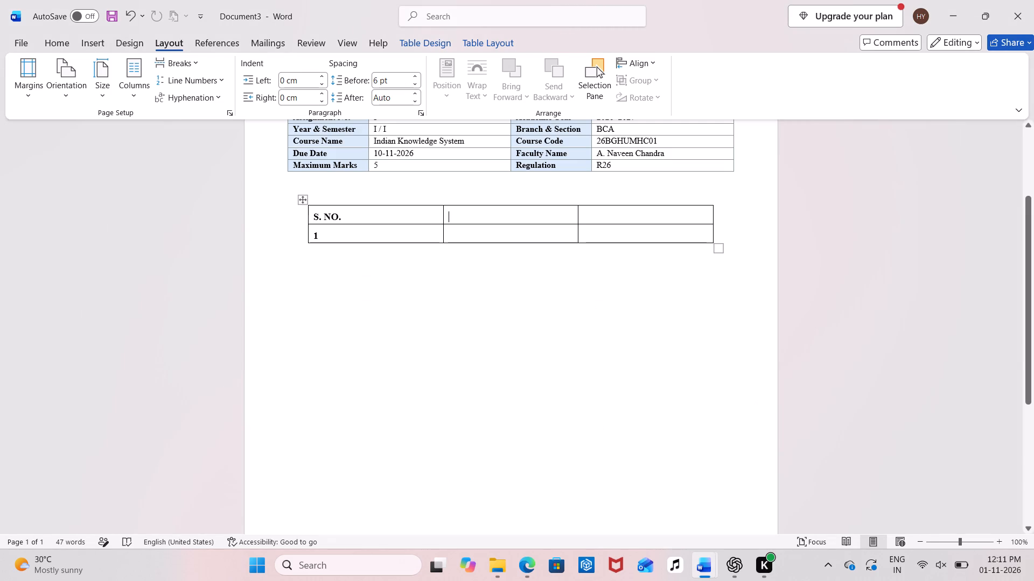
key(ctrl+v)
click(523, 210)
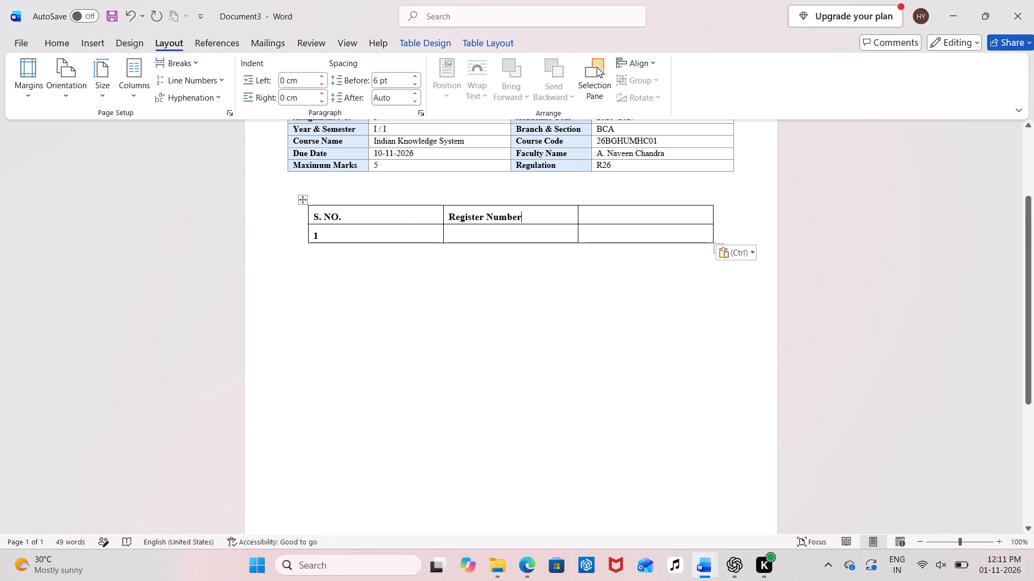
Set the third header cell's spacing before to 6 pt and paste in the Question Set heading copied from the earlier assignment.
click(611, 217)
click(414, 77)
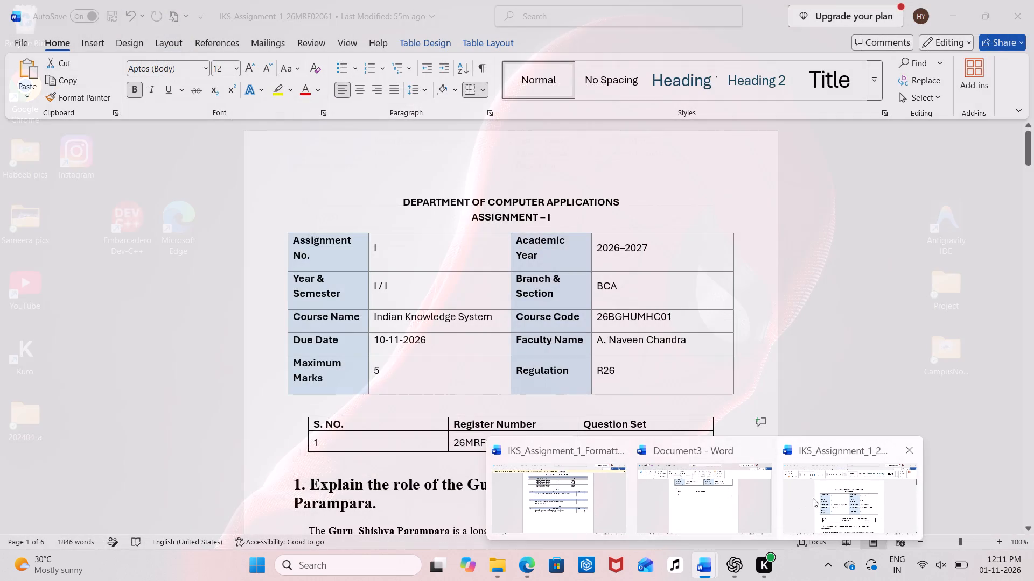
click(816, 498)
drag(651, 423, 630, 426)
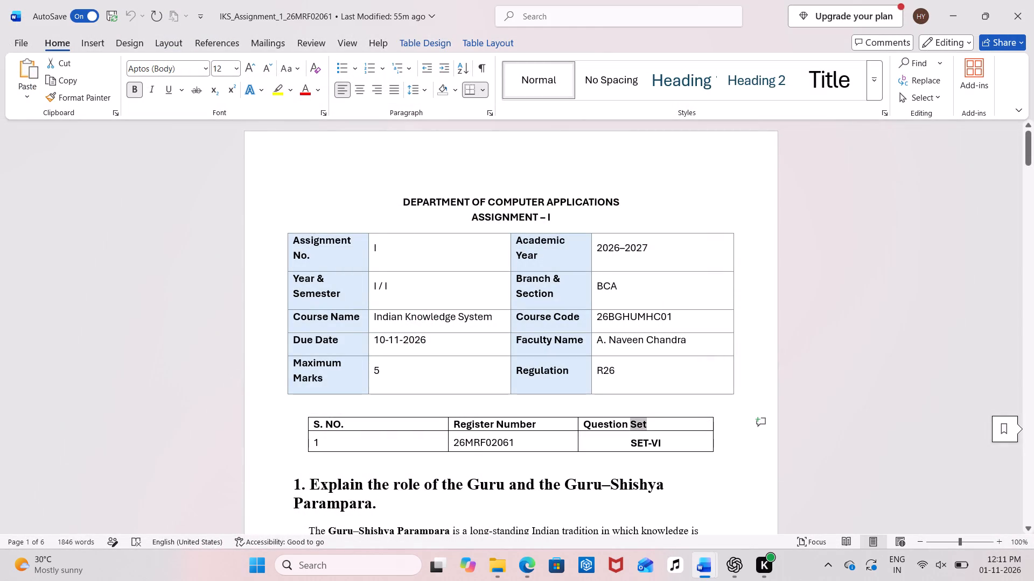
drag(630, 426, 609, 430)
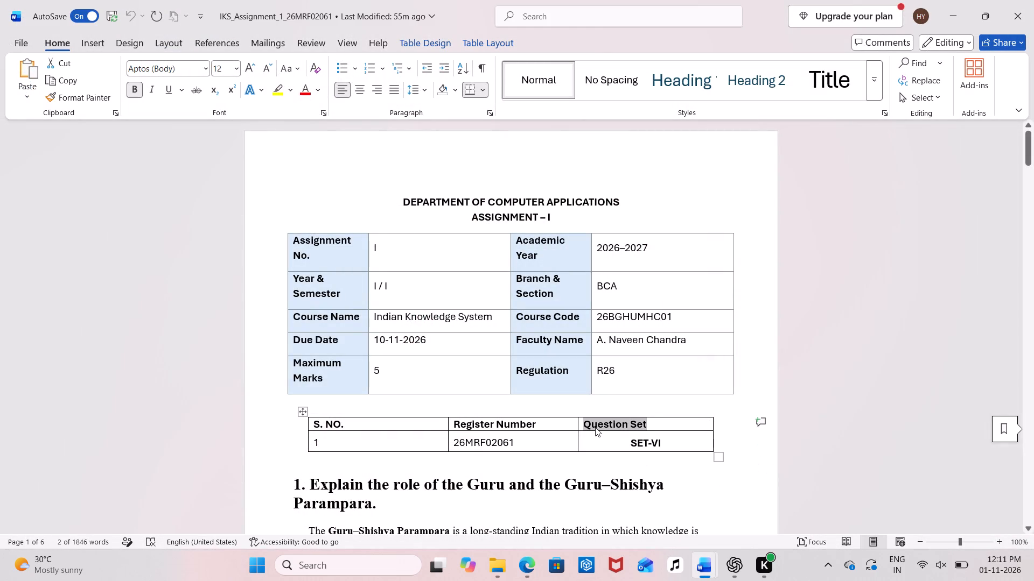
key(ctrl+c)
click(709, 507)
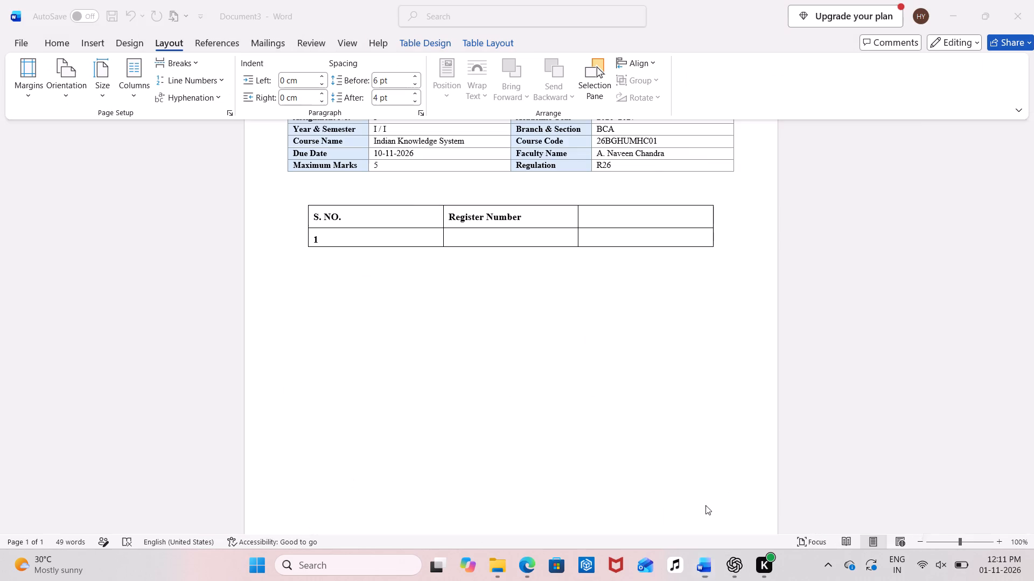
key(ctrl+v)
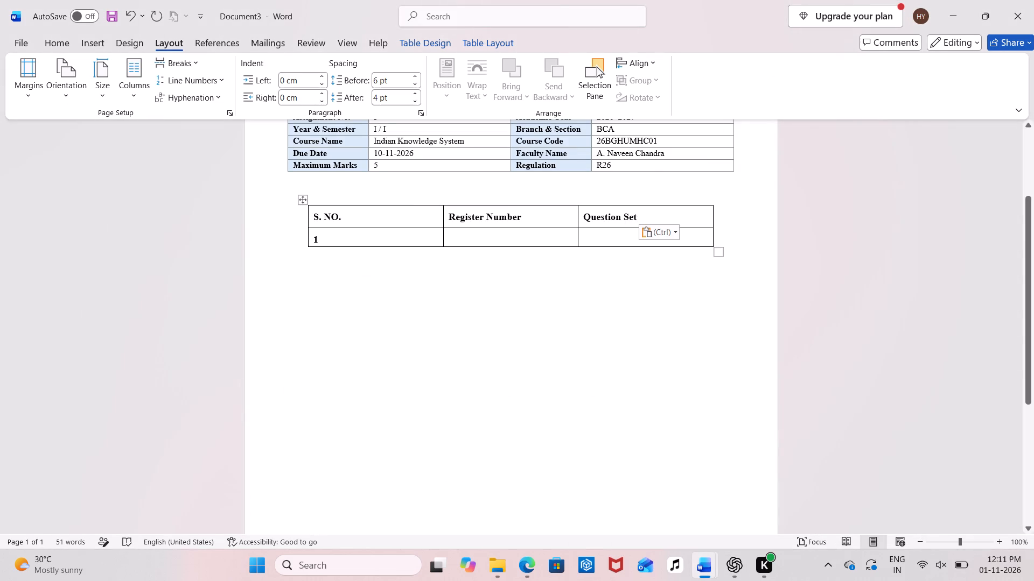
Set the paragraph spacing before to 6 pt in the empty cells below Register Number and Question Set.
click(471, 231)
click(414, 77)
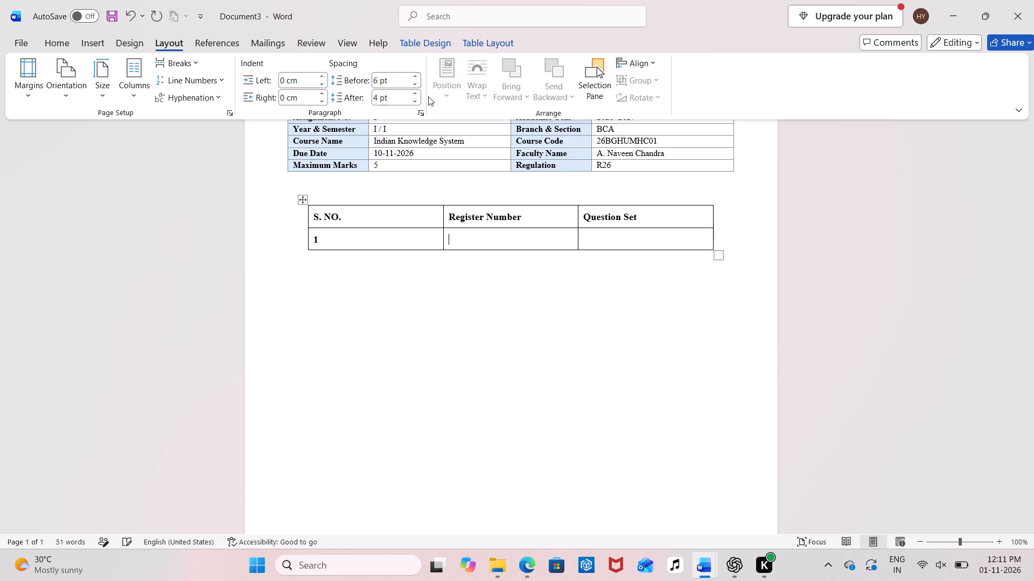
click(629, 238)
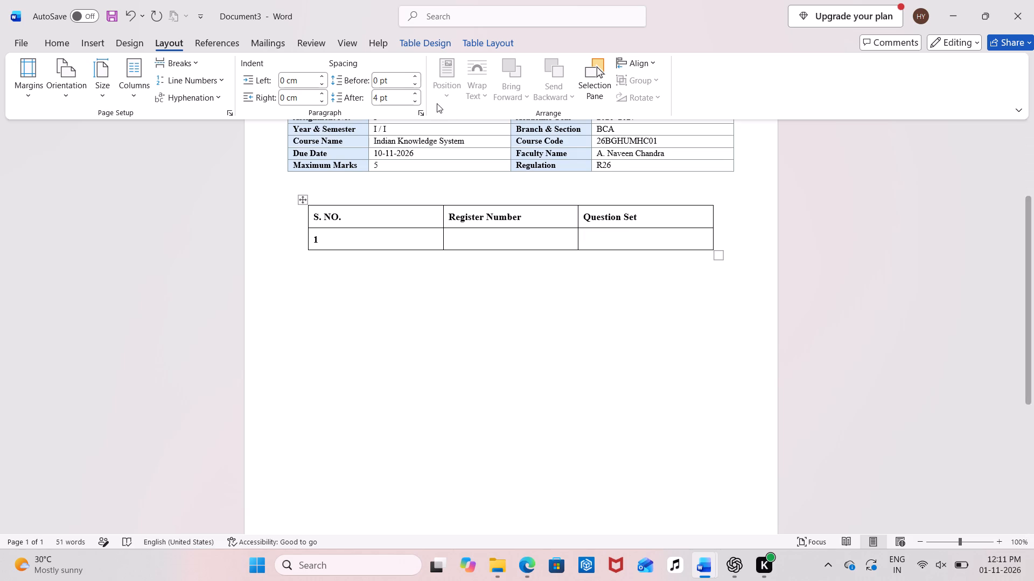
click(417, 76)
click(492, 241)
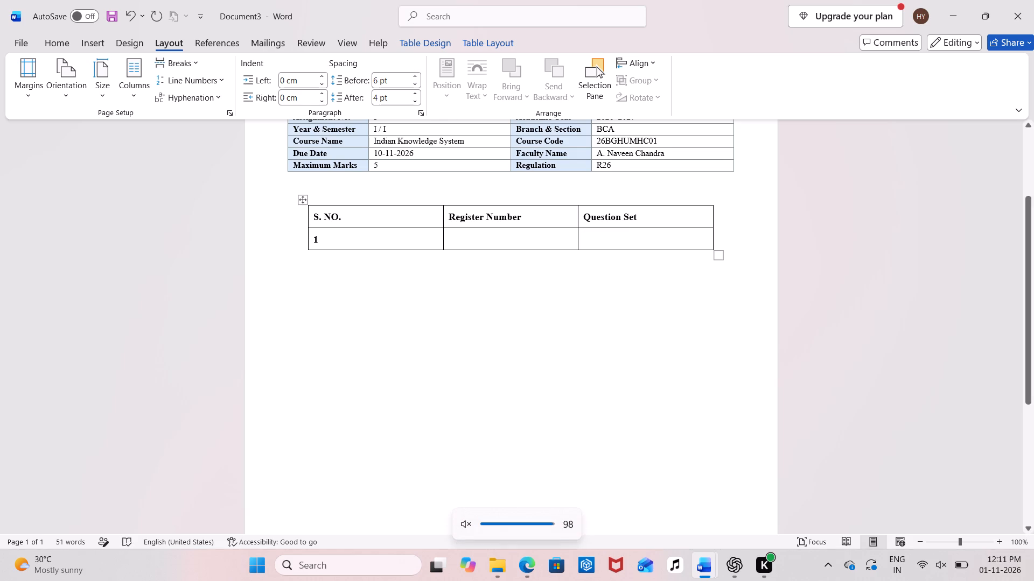
Enter the student's register number in the cell below the Register Number heading.
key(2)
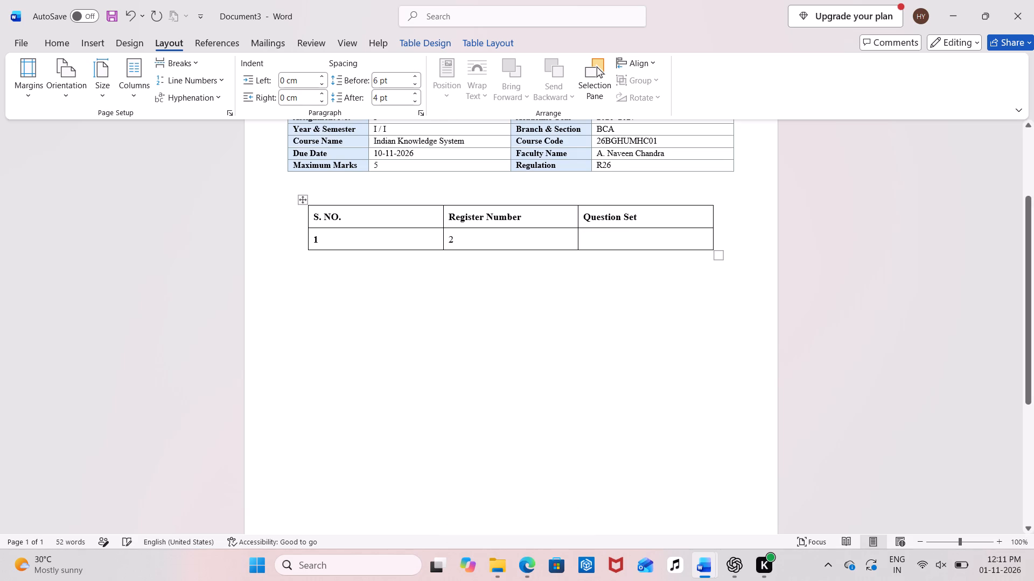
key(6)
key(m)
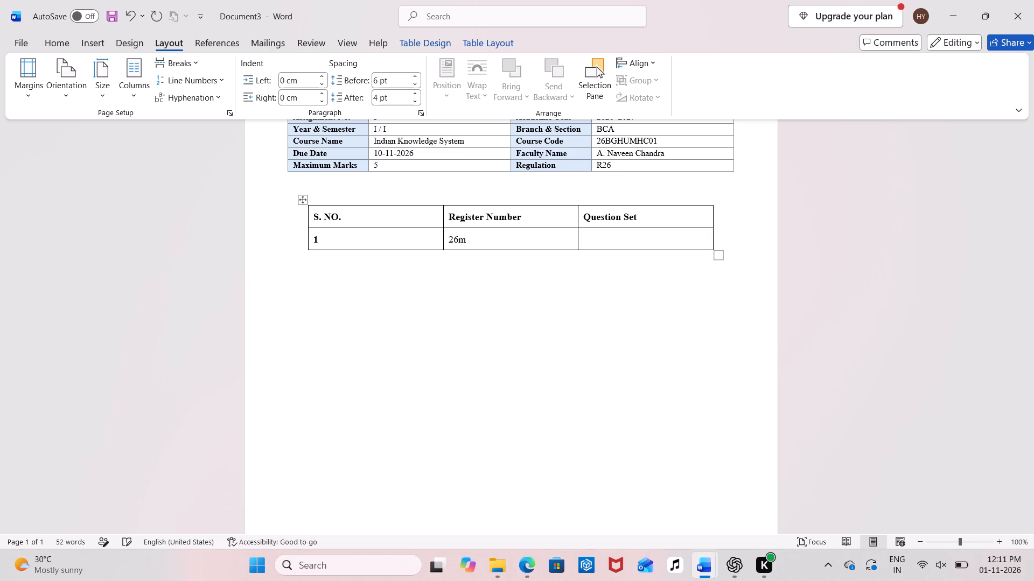
key(BackSpace)
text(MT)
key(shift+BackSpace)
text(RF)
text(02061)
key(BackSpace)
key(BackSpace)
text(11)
Copy SET-I from the formatted assignment's roll number allocation table into Document3's cell below Question Set.
click(606, 237)
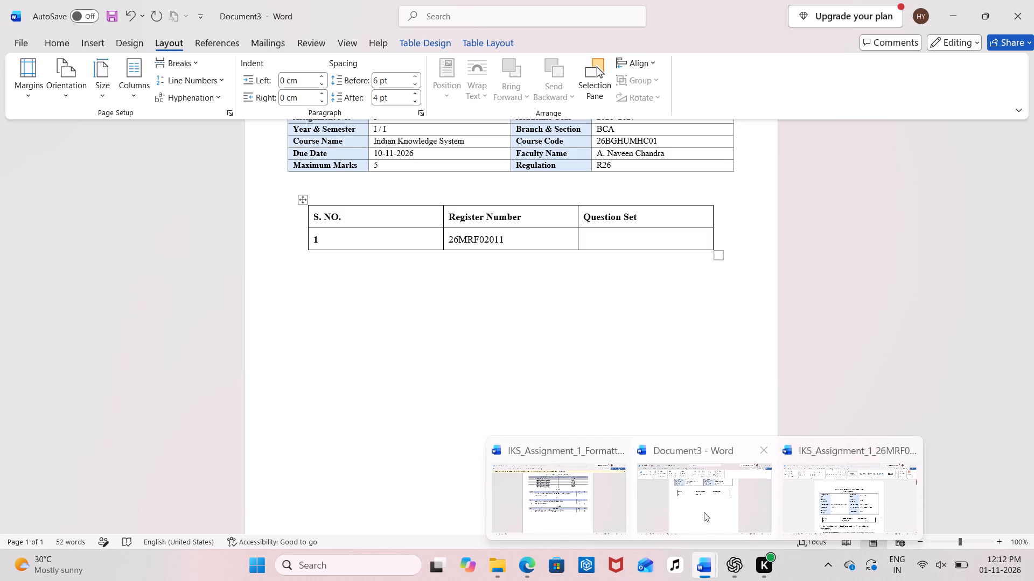
click(547, 494)
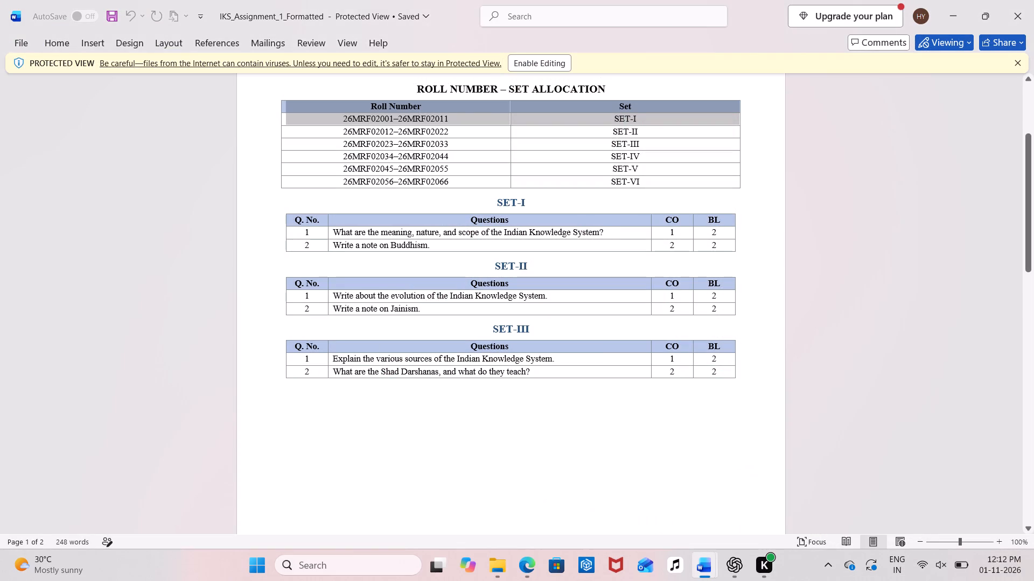
click(615, 115)
drag(615, 115, 631, 116)
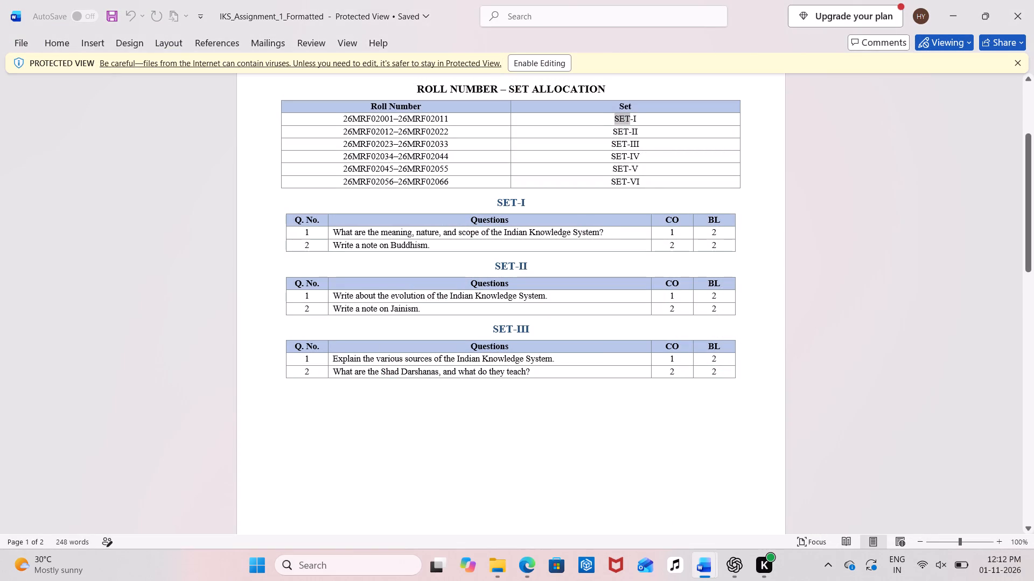
drag(631, 116, 638, 116)
key(ctrl+c)
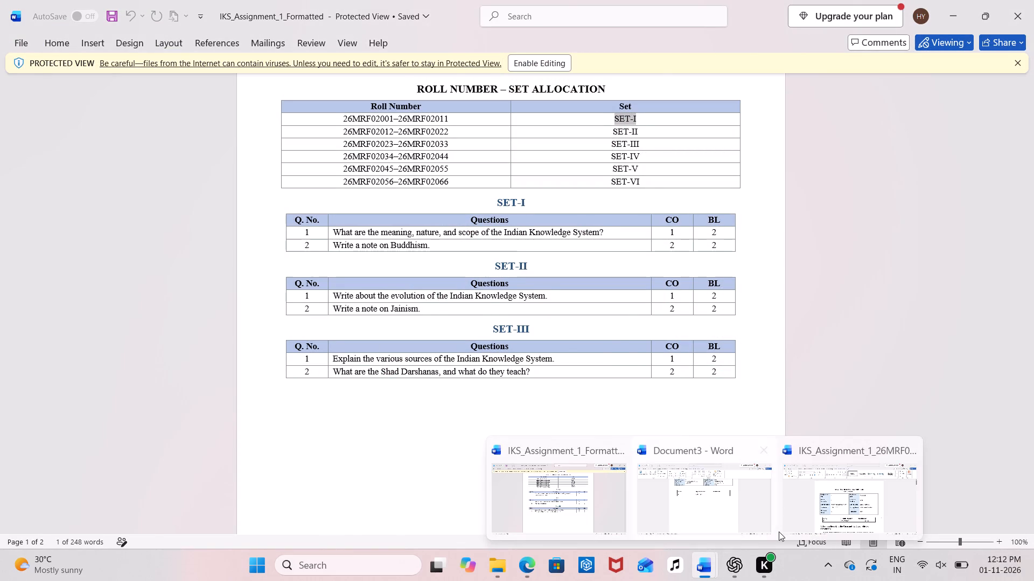
click(837, 518)
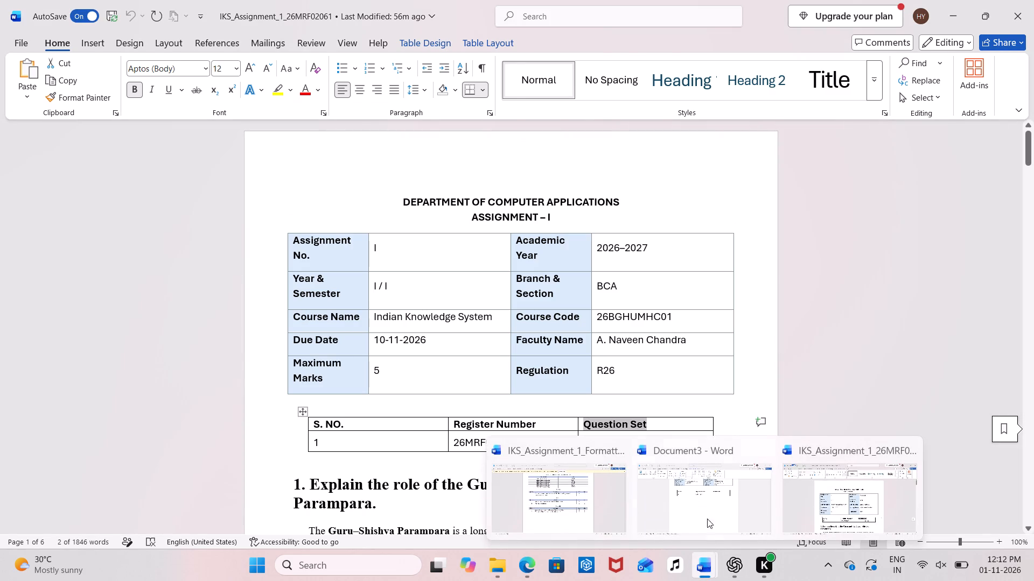
click(707, 506)
key(ctrl+v)
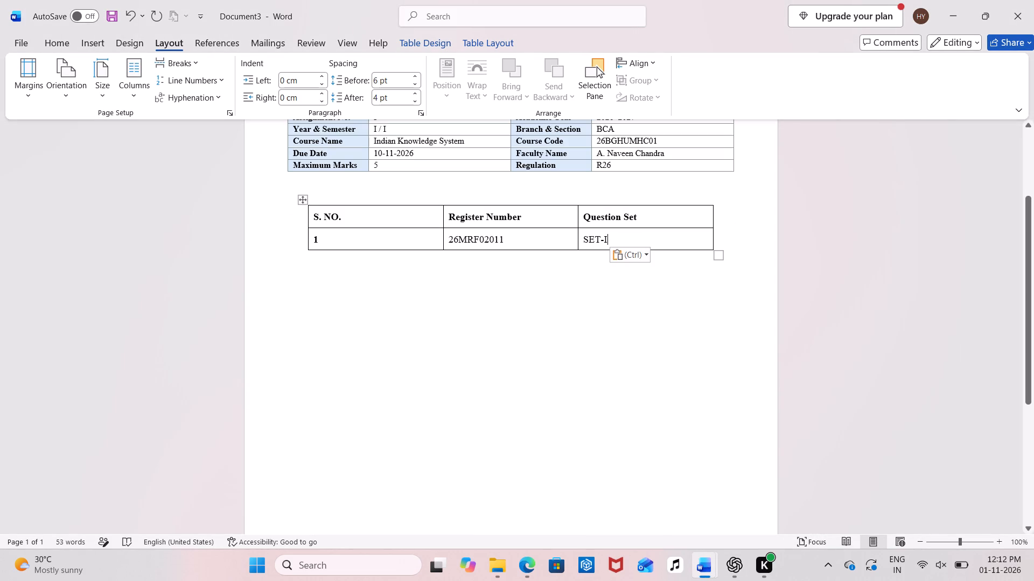
Delete the extra blank line between the details table and the S. NO. table.
click(360, 187)
click(331, 197)
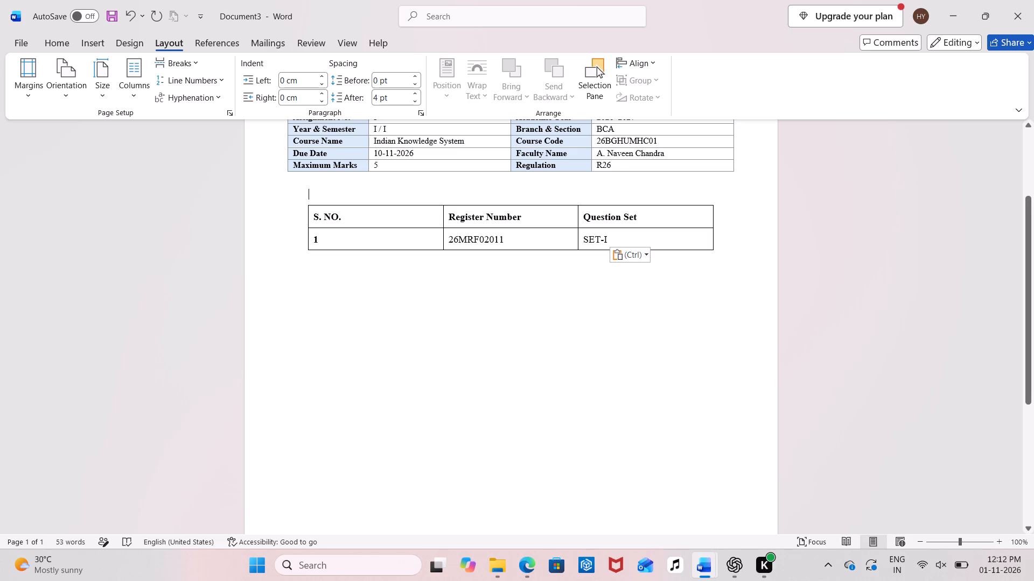
key(BackSpace)
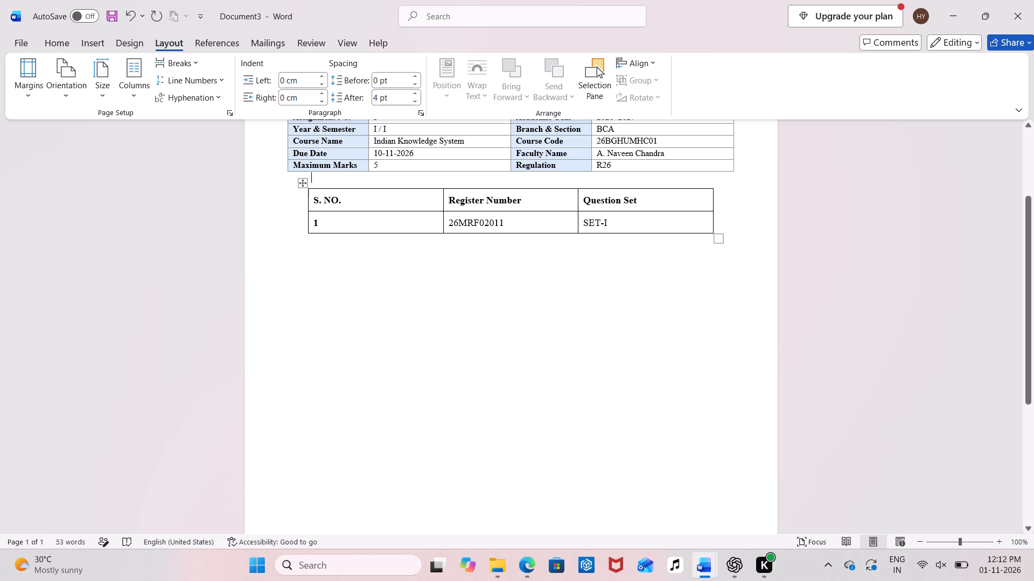
Add a new paragraph below the S. NO. table with a left indent of -0.8 cm and a right indent of -0.7 cm.
click(722, 220)
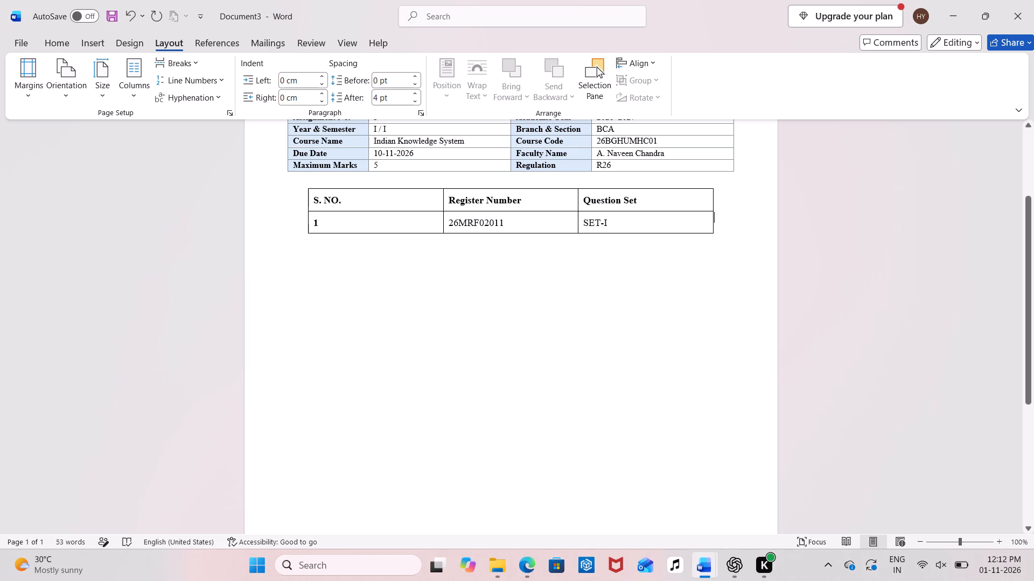
click(737, 250)
key(Return)
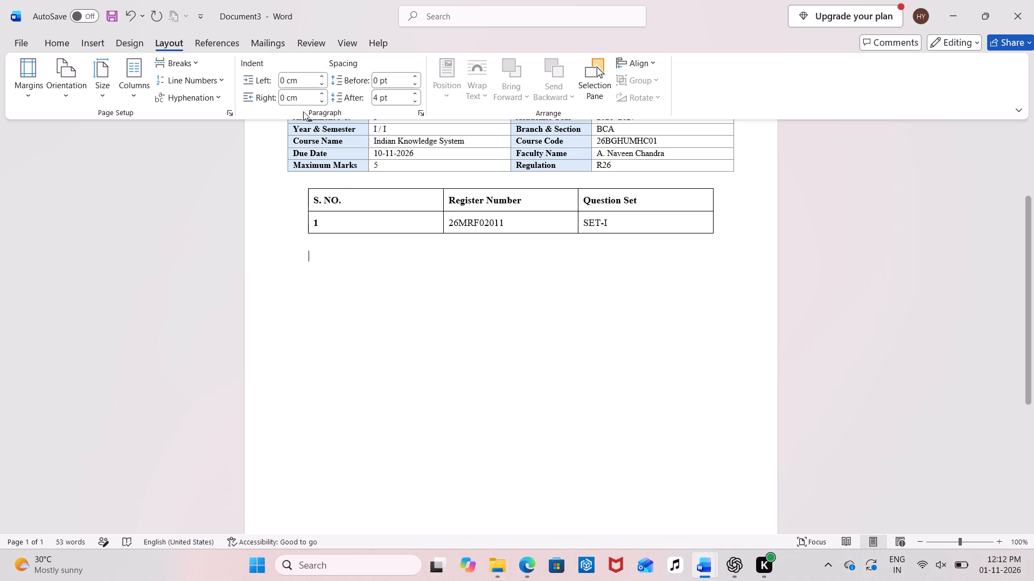
double_click(322, 72)
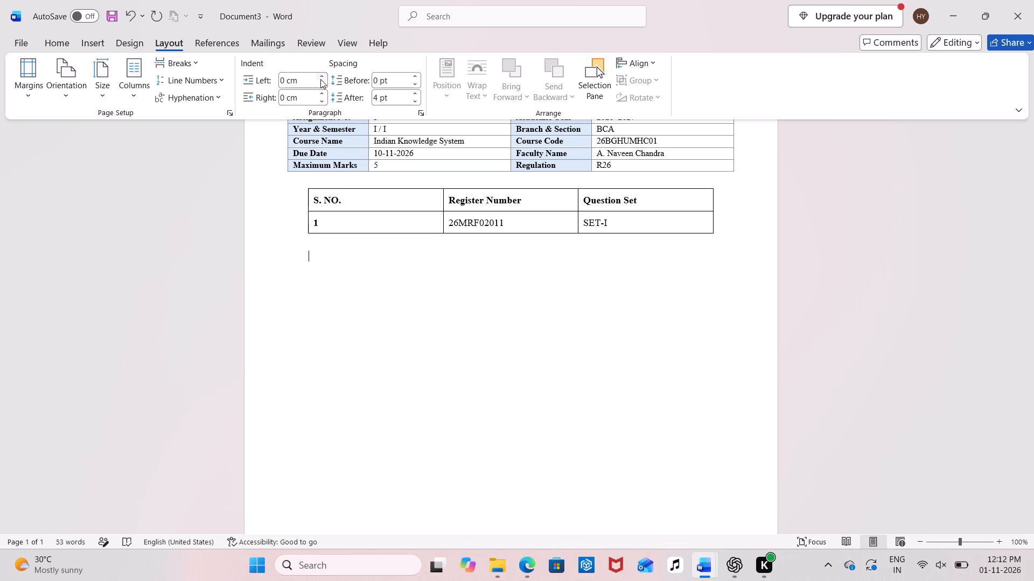
click(320, 77)
click(320, 77)
triple_click(320, 82)
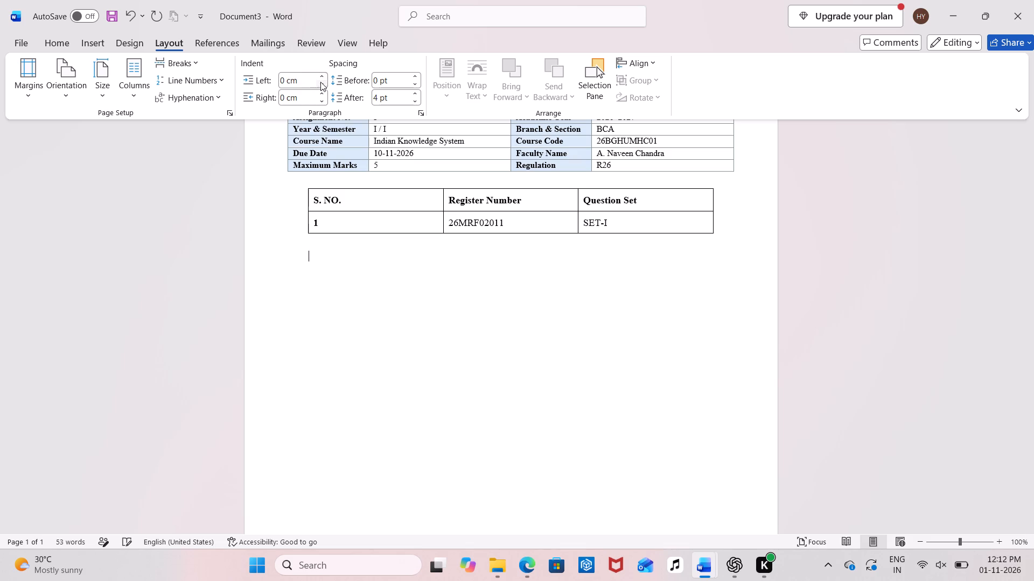
triple_click(320, 82)
triple_click(320, 82)
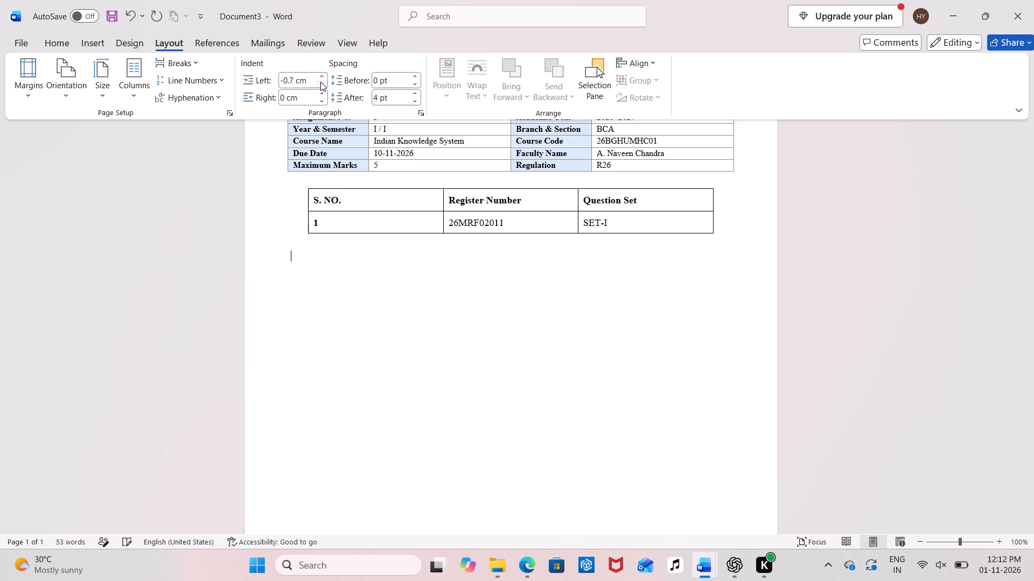
click(320, 82)
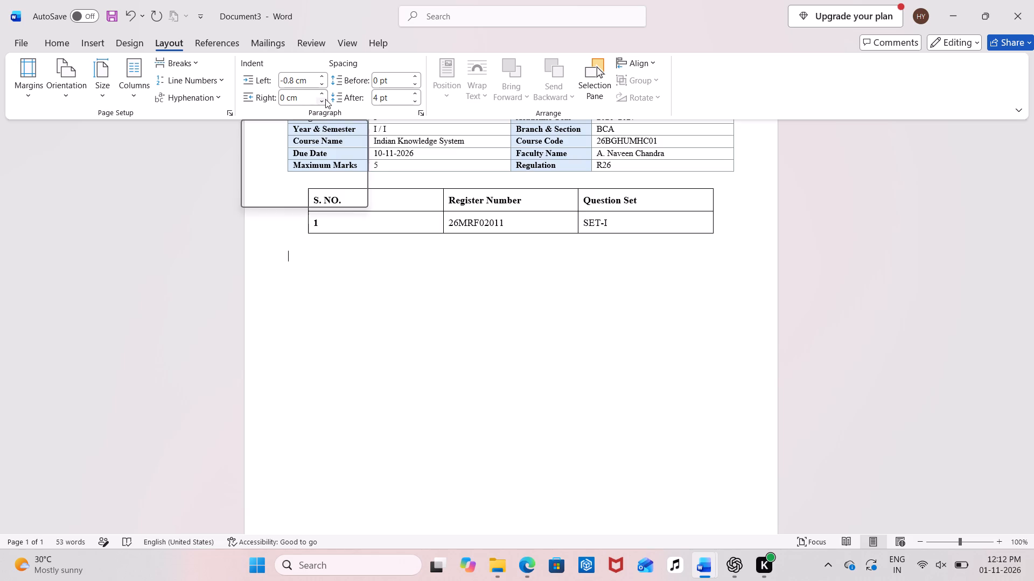
click(325, 99)
triple_click(323, 102)
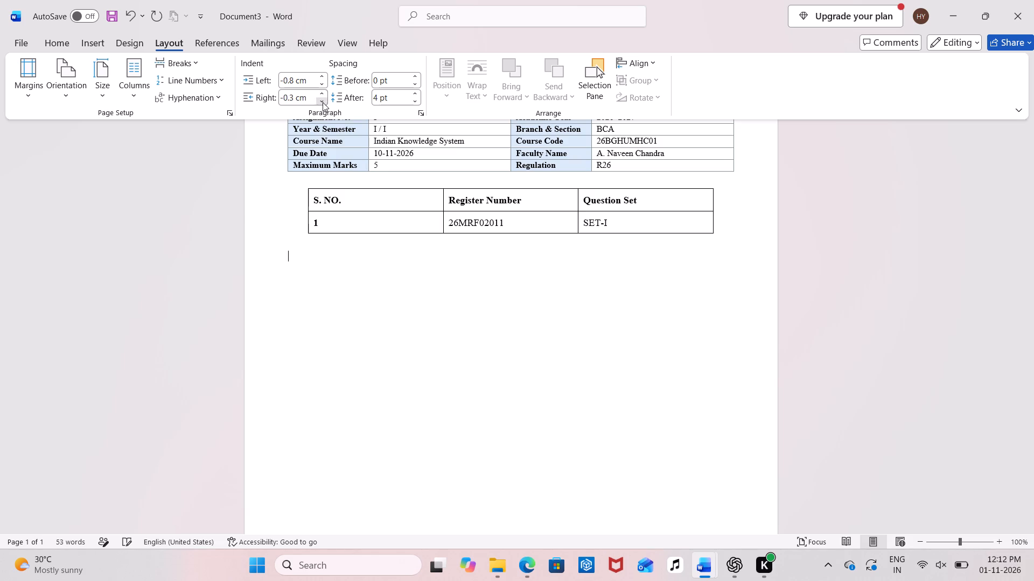
click(323, 102)
click(323, 102)
click(323, 102)
Fill the indented paragraph below the S. NO. table with tab spacing up to its right indent and return to its start.
key(Tab)
key(Tab)
key(Tab)
key(Tab)
key(Tab)
key(Tab)
key(Tab)
key(Tab)
key(Tab)
key(Tab)
key(Tab)
key(Tab)
key(Tab)
key(Tab)
key(Tab)
key(BackSpace)
click(290, 263)
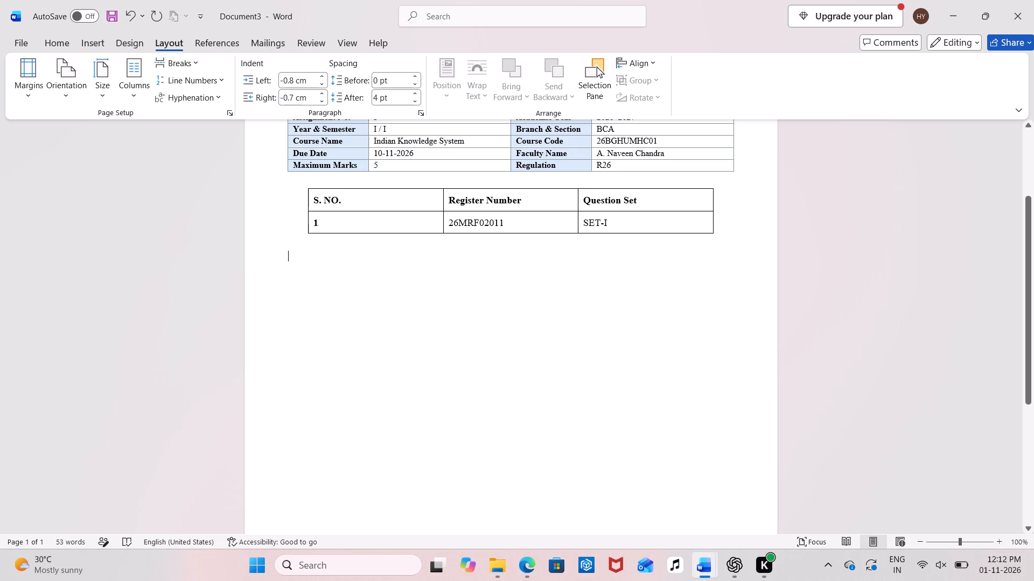
click(290, 250)
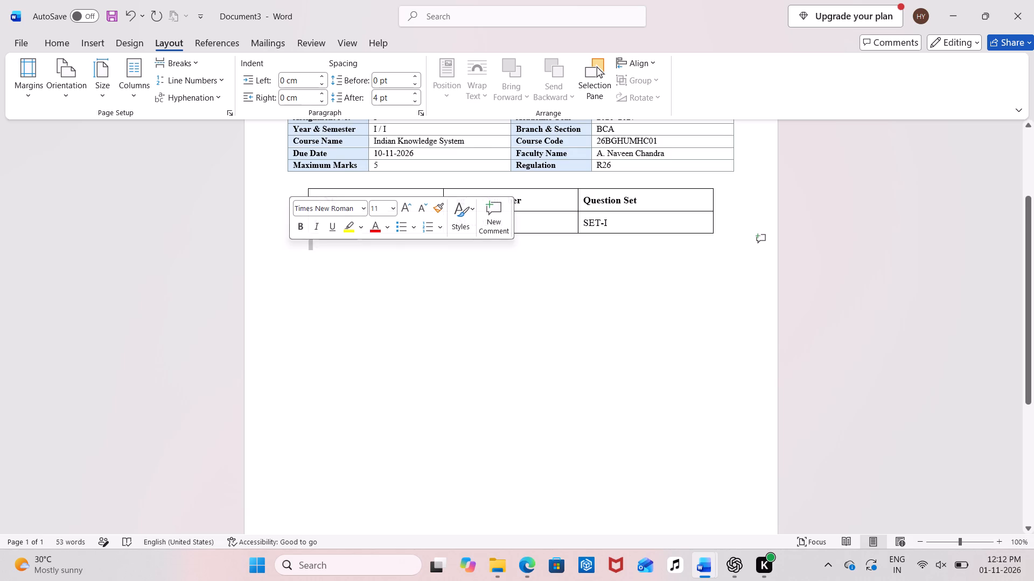
click(290, 258)
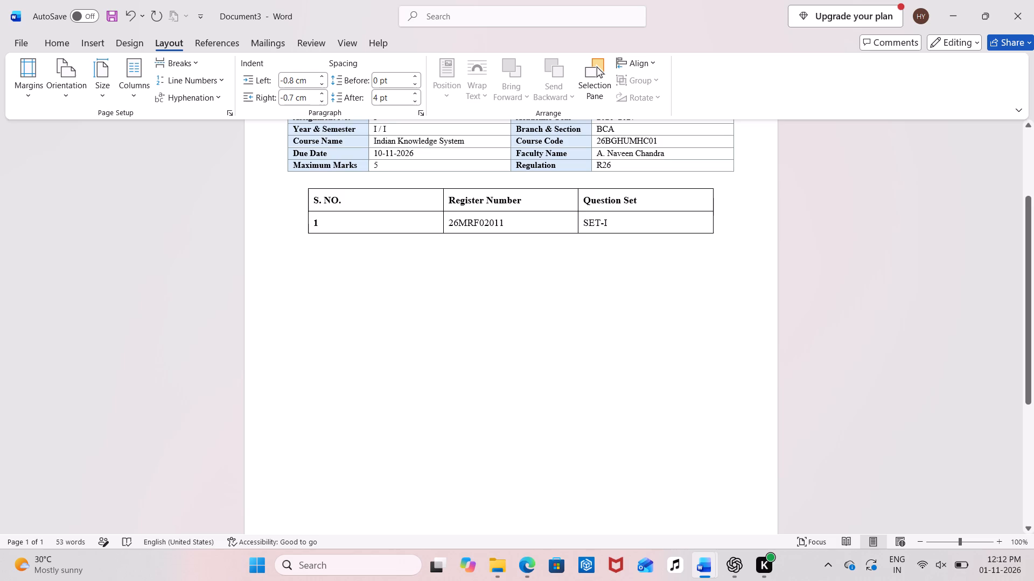
click(732, 558)
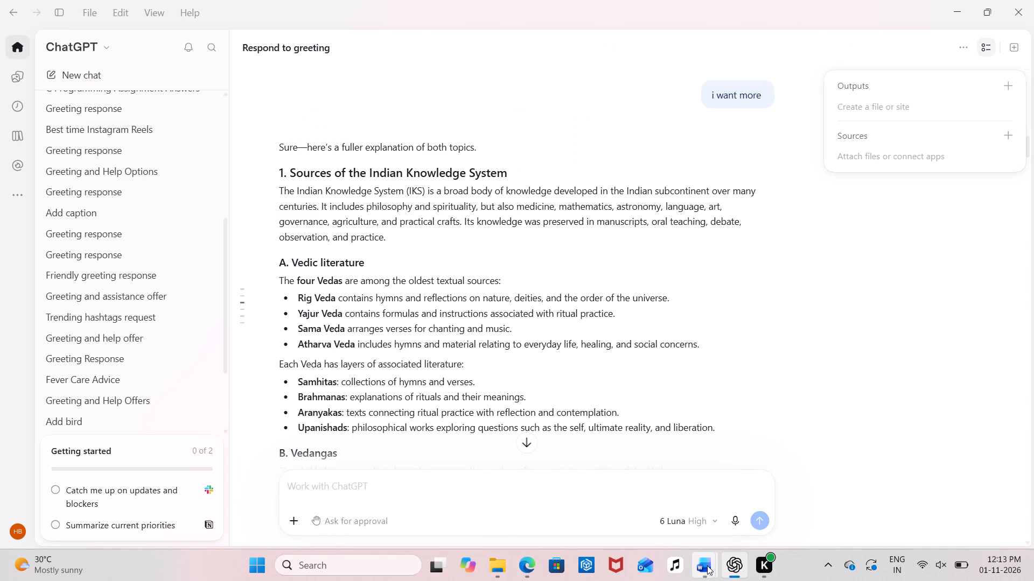
click(592, 500)
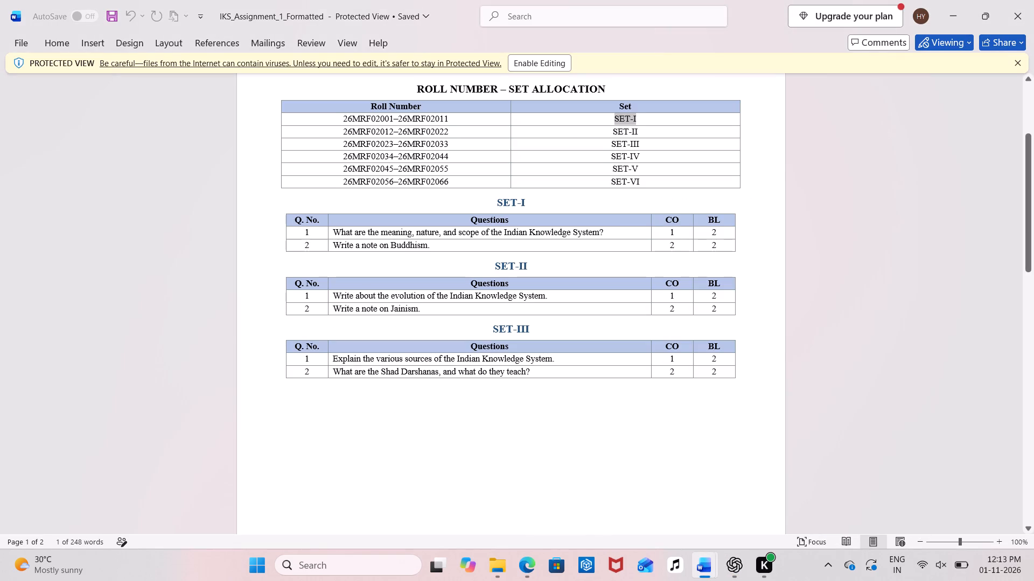
drag(301, 231, 372, 246)
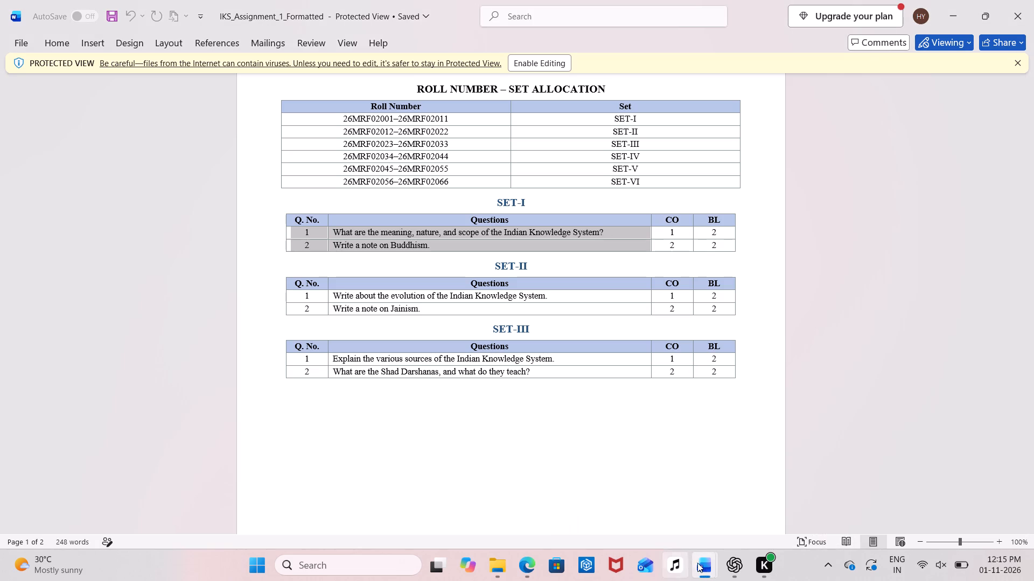
click(704, 563)
click(726, 495)
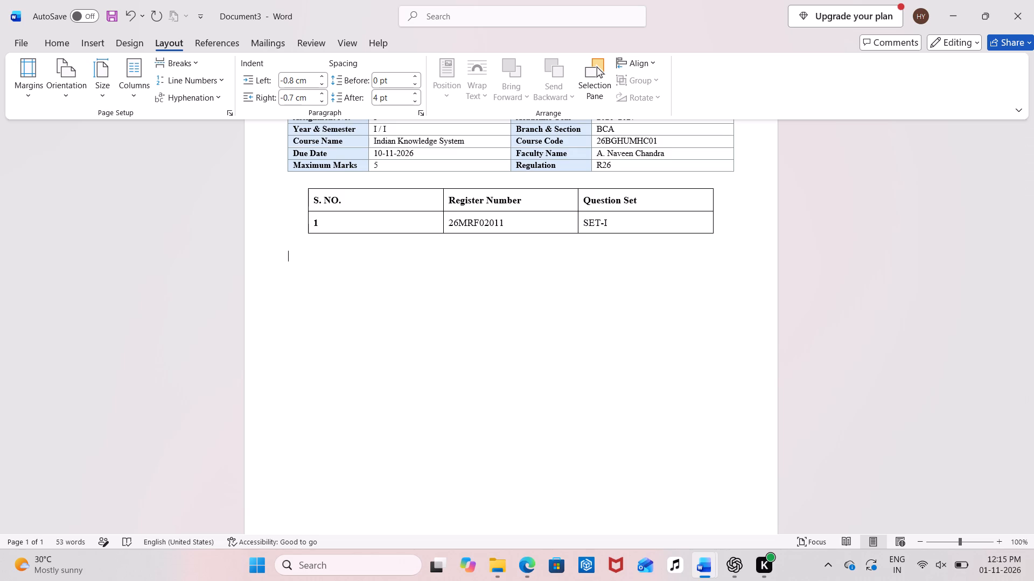
key(ctrl+v)
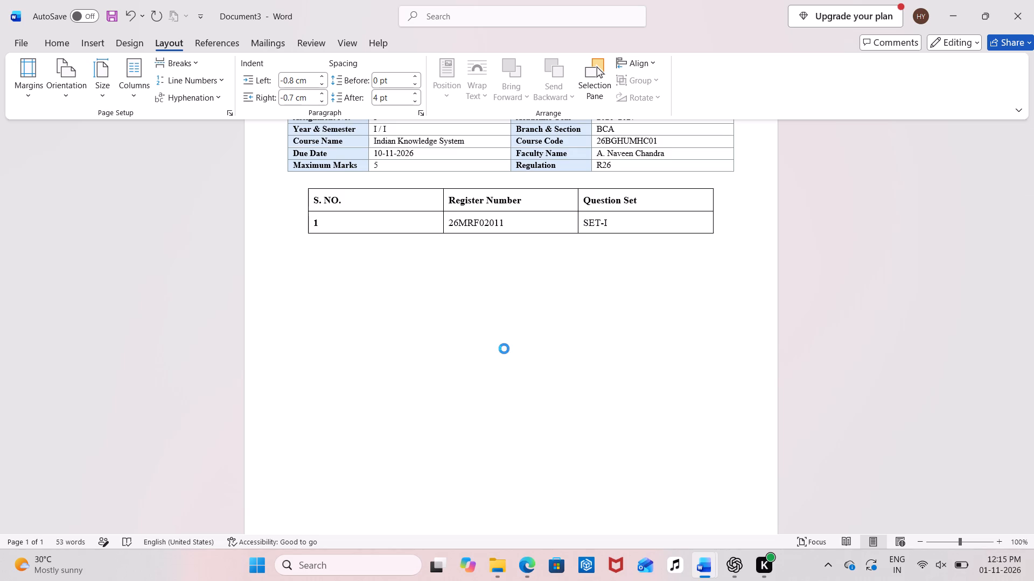
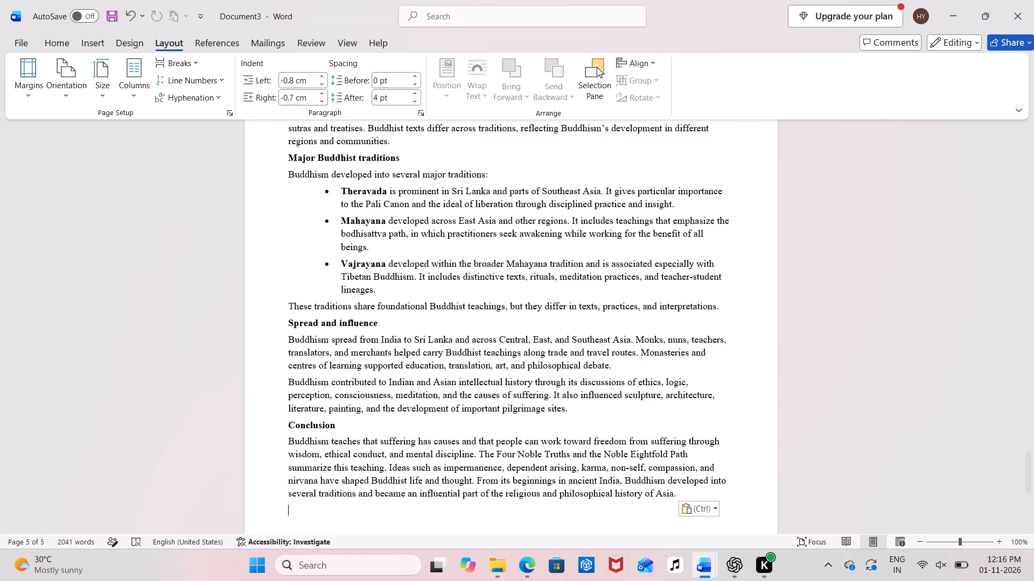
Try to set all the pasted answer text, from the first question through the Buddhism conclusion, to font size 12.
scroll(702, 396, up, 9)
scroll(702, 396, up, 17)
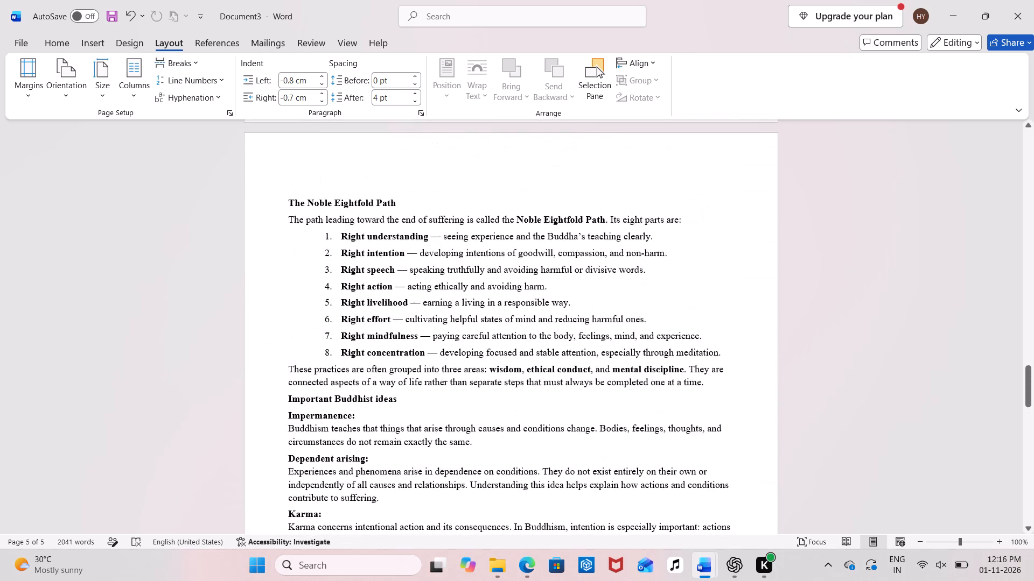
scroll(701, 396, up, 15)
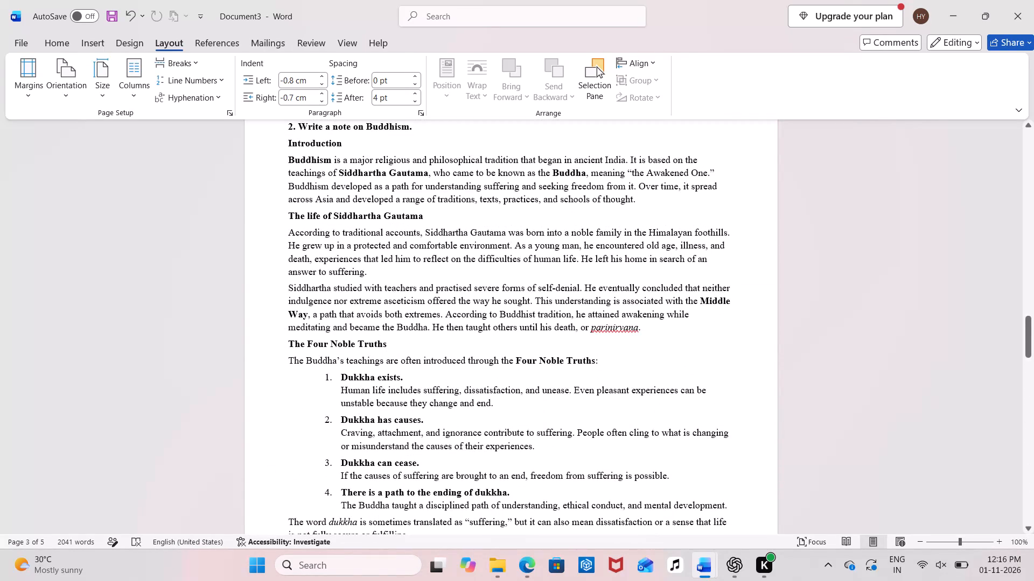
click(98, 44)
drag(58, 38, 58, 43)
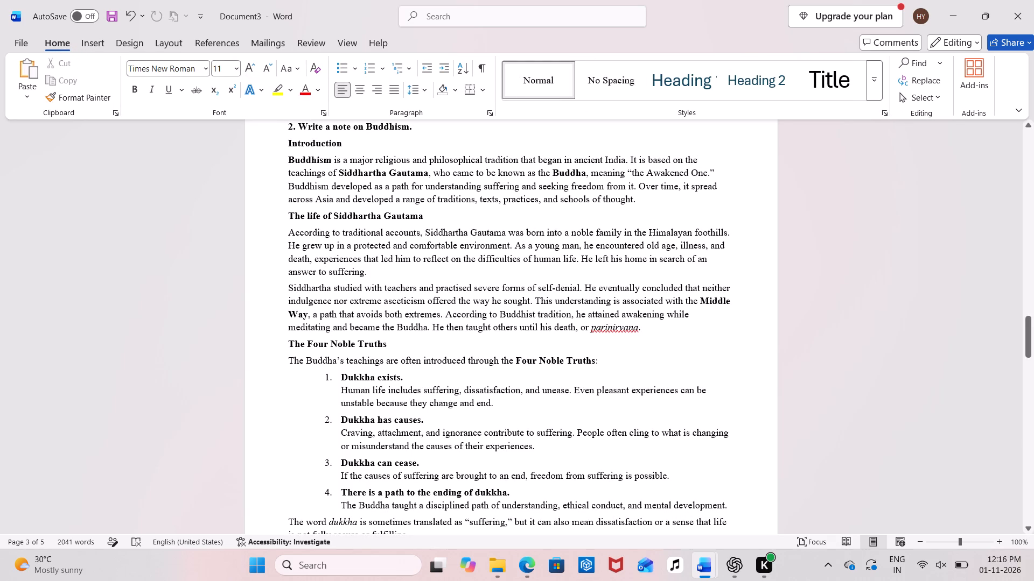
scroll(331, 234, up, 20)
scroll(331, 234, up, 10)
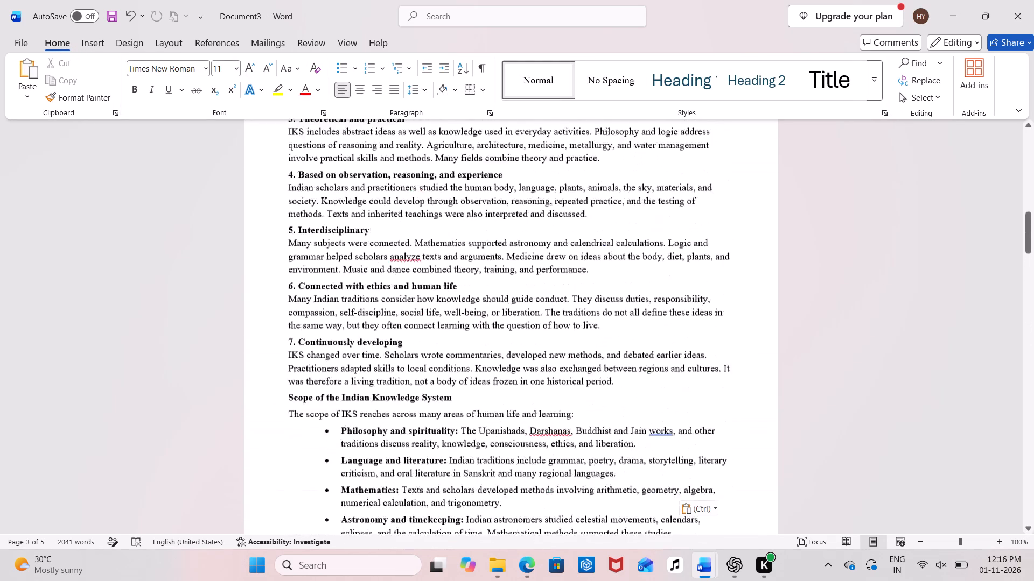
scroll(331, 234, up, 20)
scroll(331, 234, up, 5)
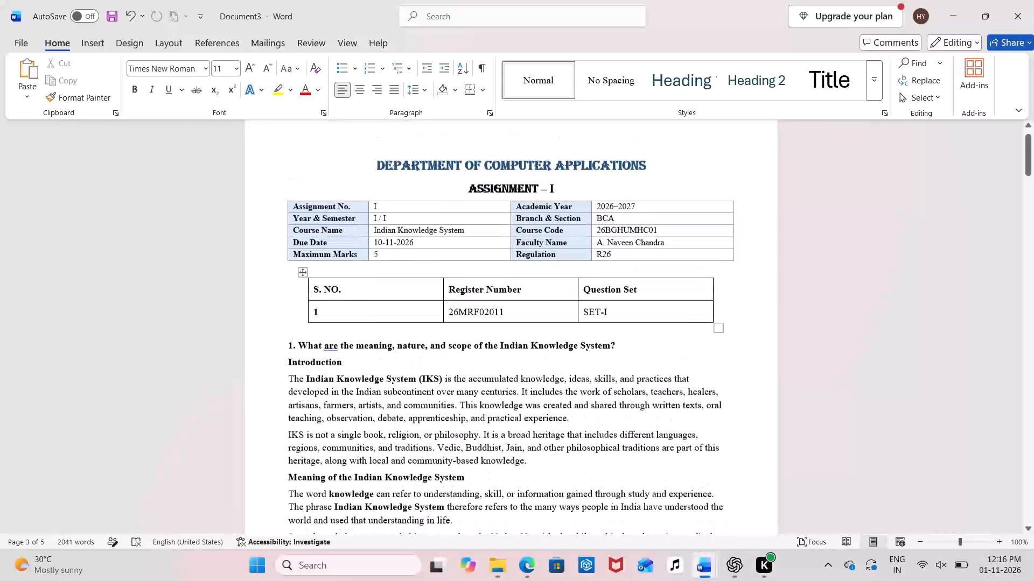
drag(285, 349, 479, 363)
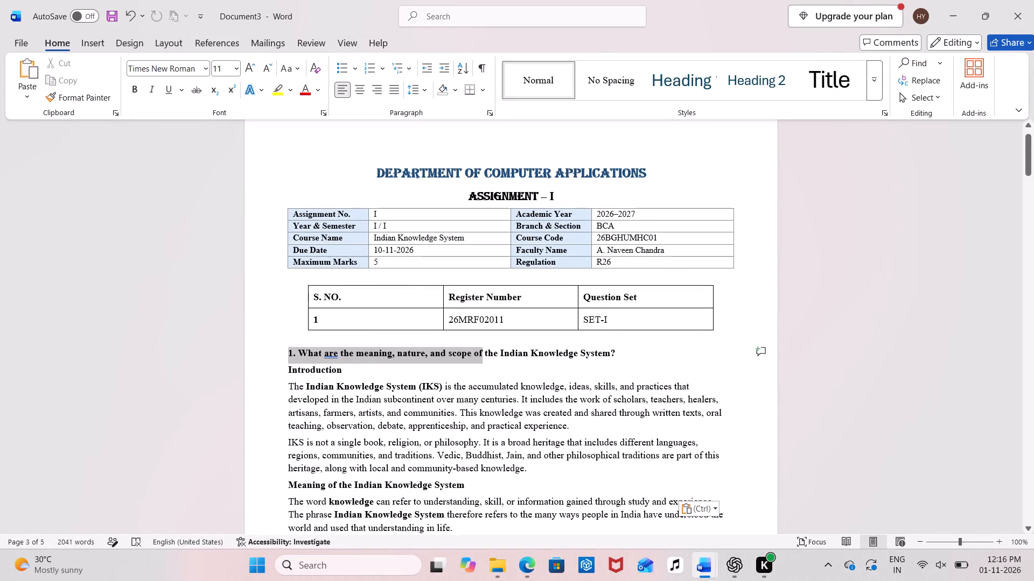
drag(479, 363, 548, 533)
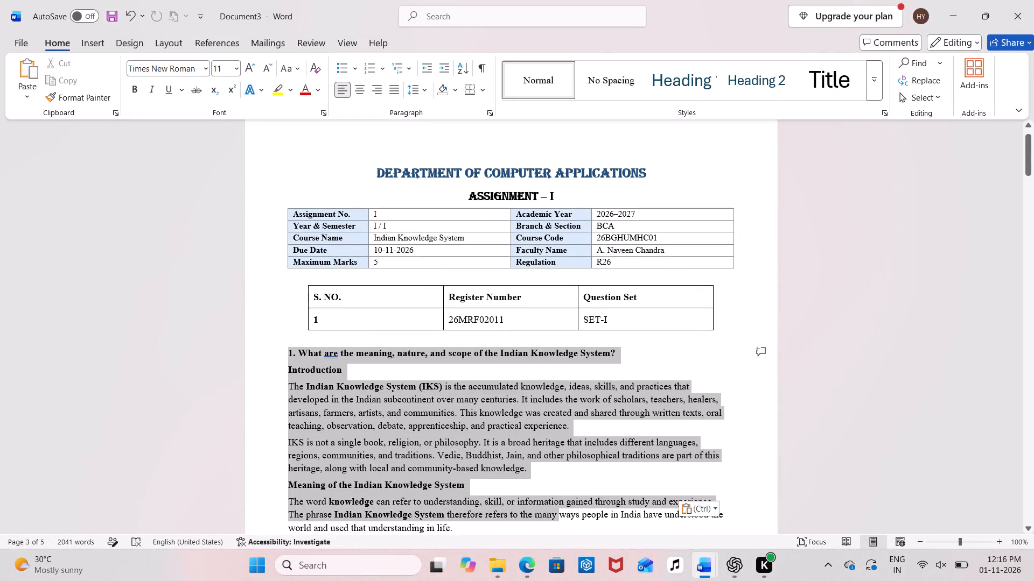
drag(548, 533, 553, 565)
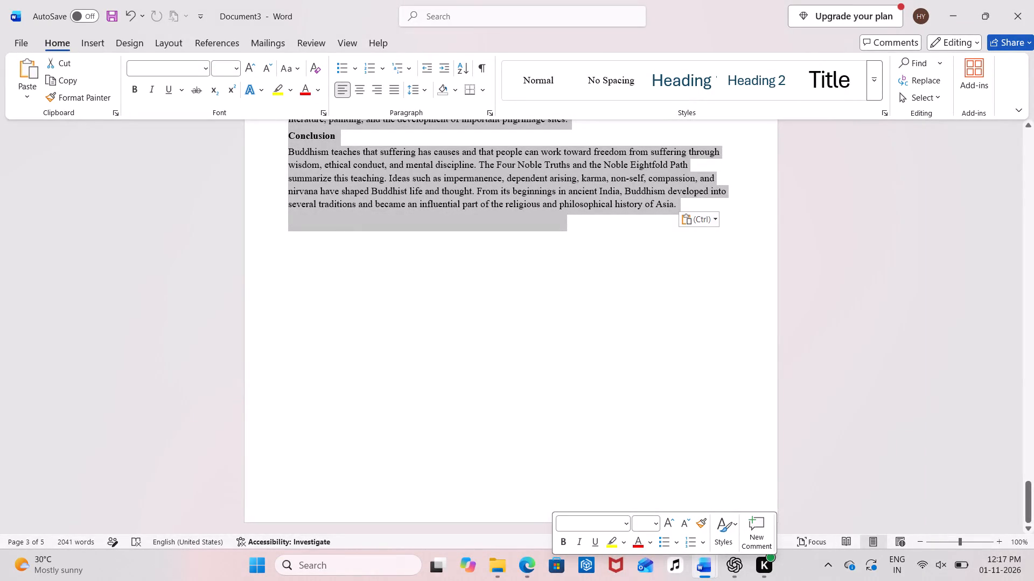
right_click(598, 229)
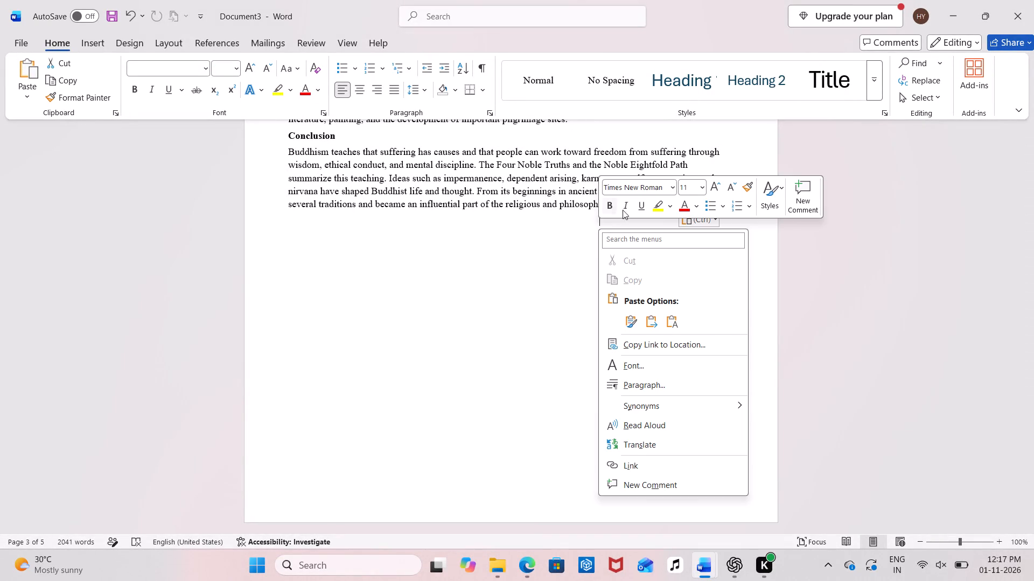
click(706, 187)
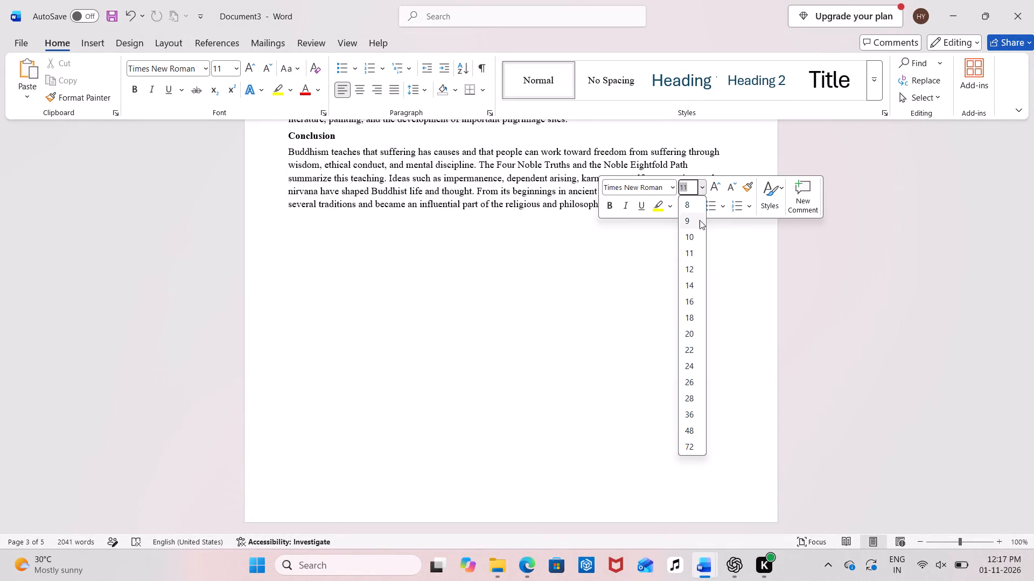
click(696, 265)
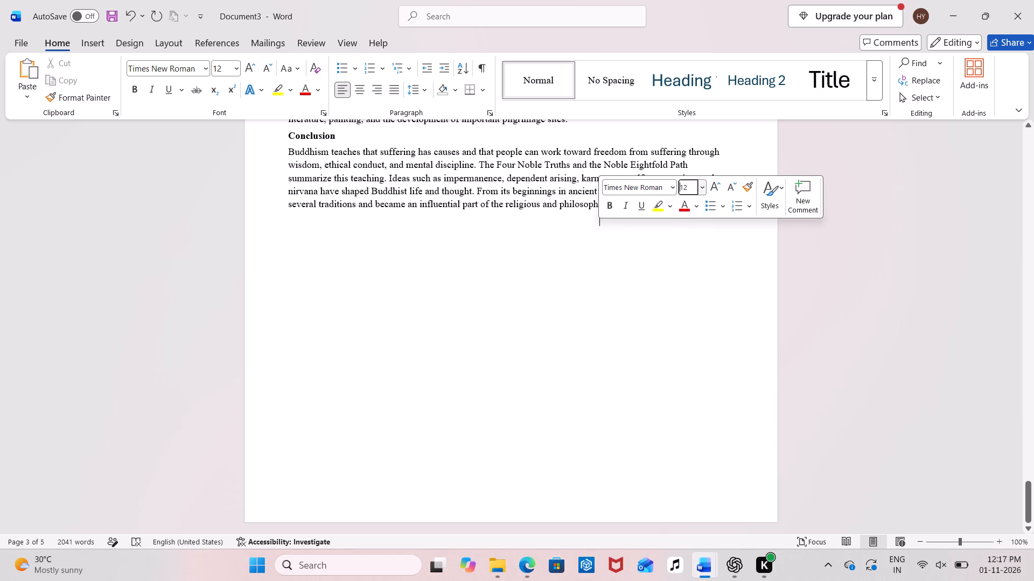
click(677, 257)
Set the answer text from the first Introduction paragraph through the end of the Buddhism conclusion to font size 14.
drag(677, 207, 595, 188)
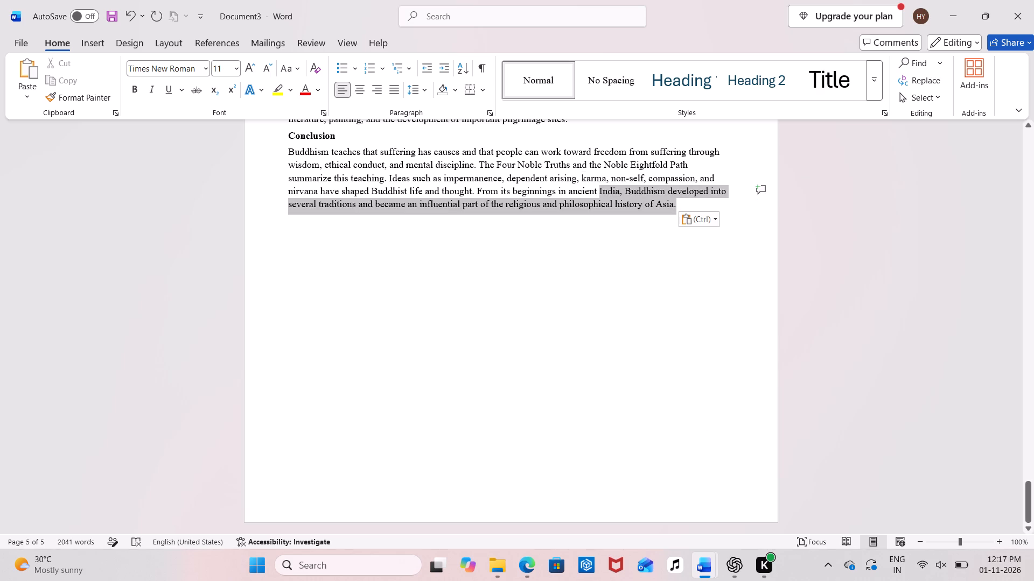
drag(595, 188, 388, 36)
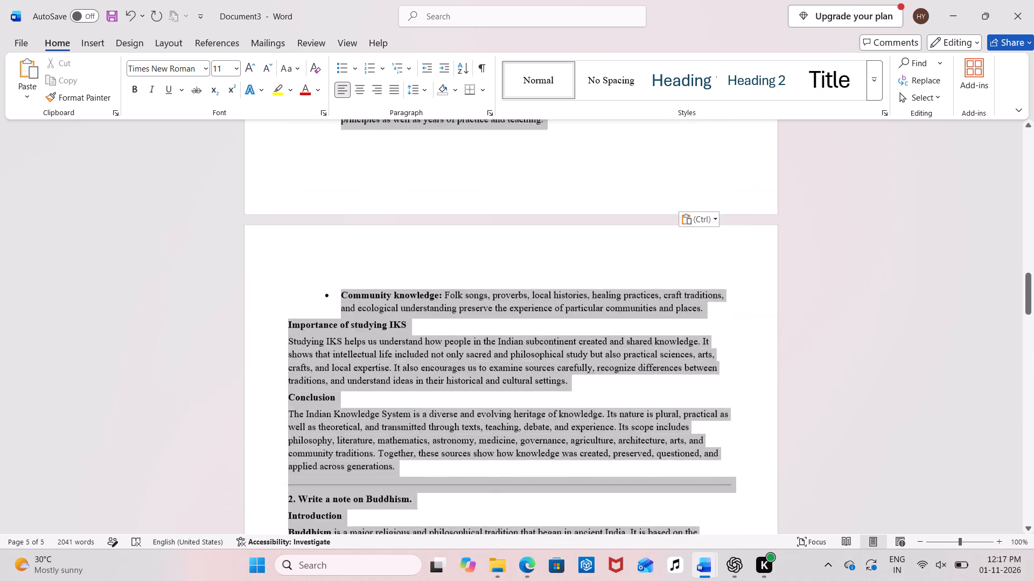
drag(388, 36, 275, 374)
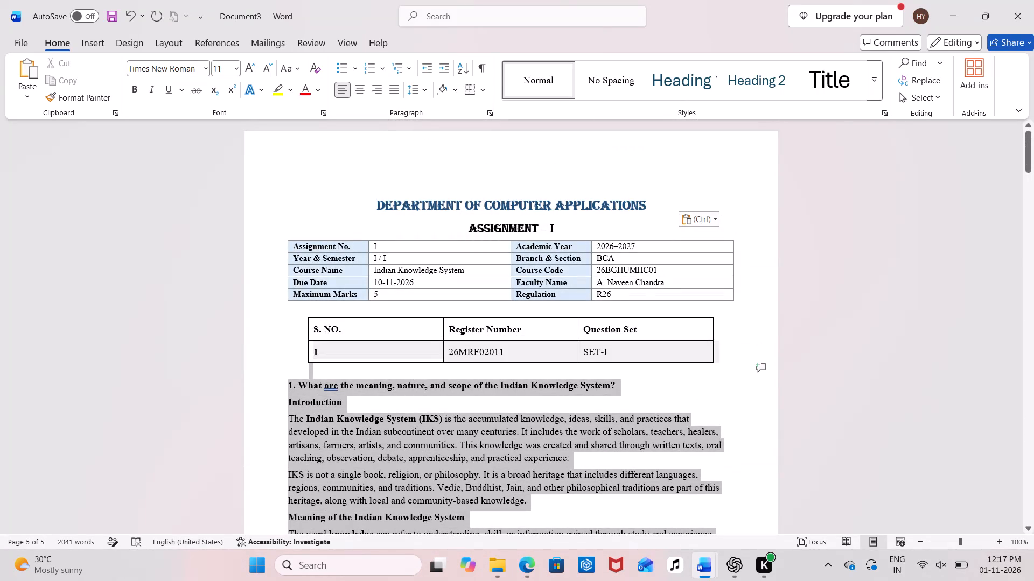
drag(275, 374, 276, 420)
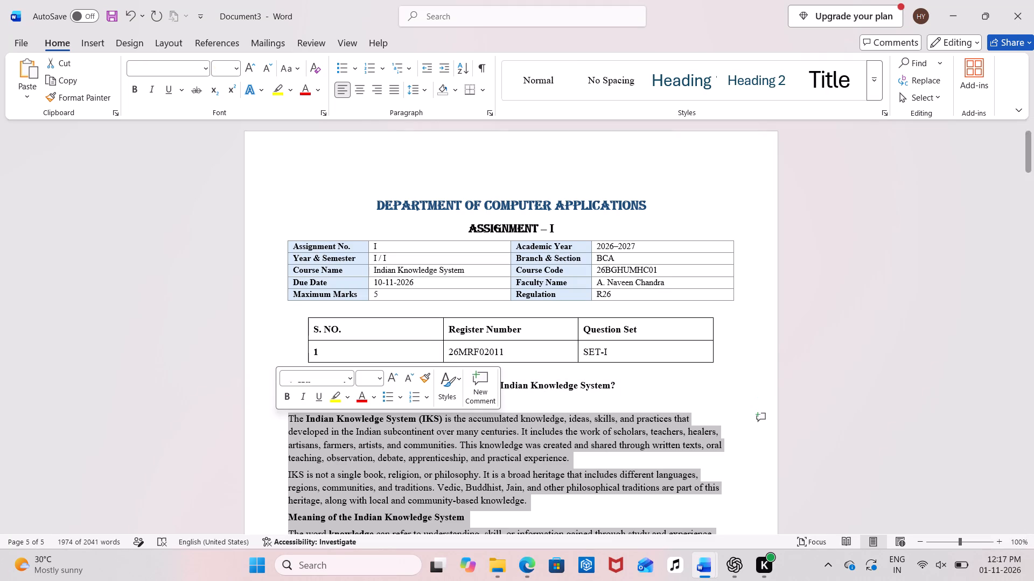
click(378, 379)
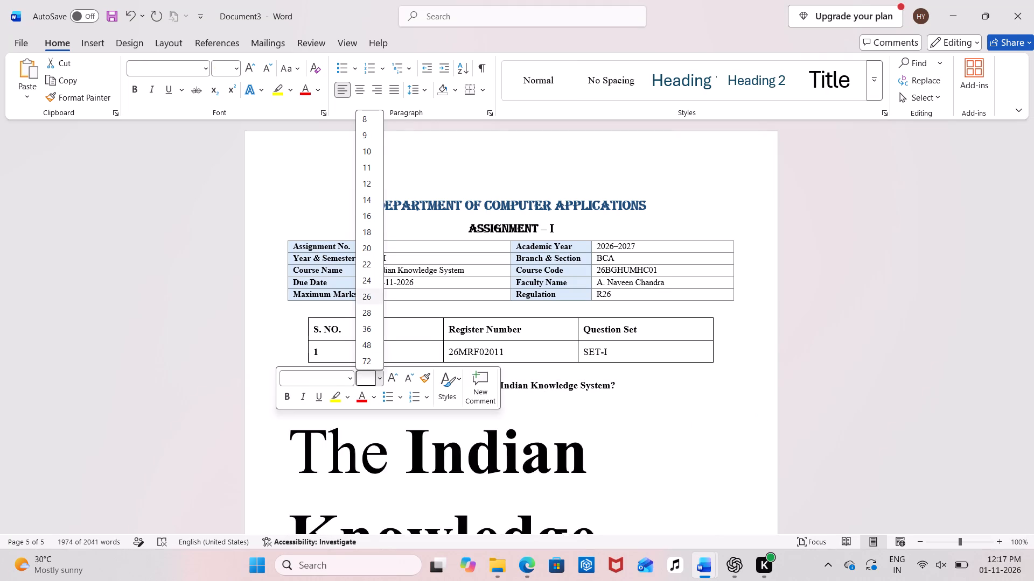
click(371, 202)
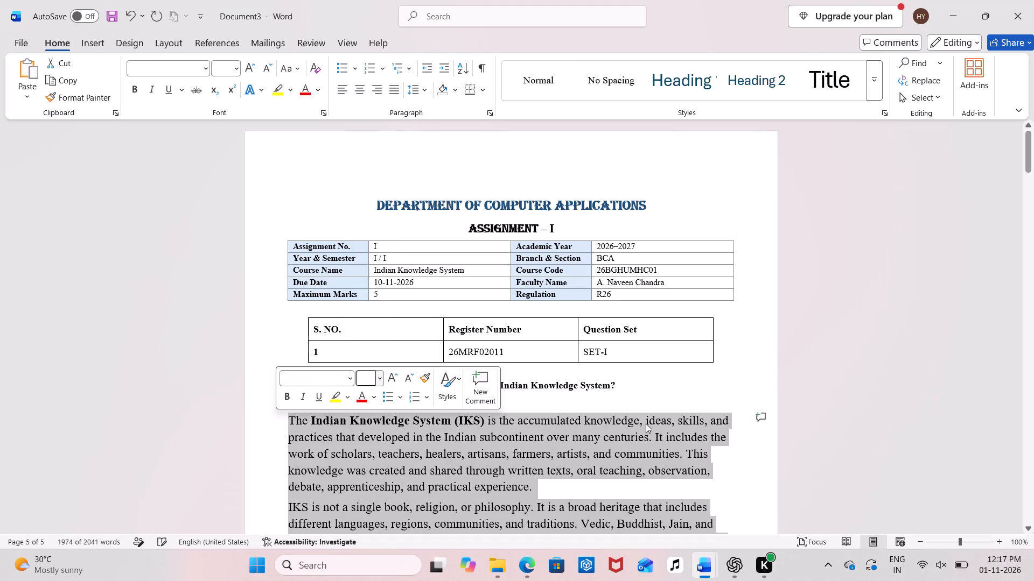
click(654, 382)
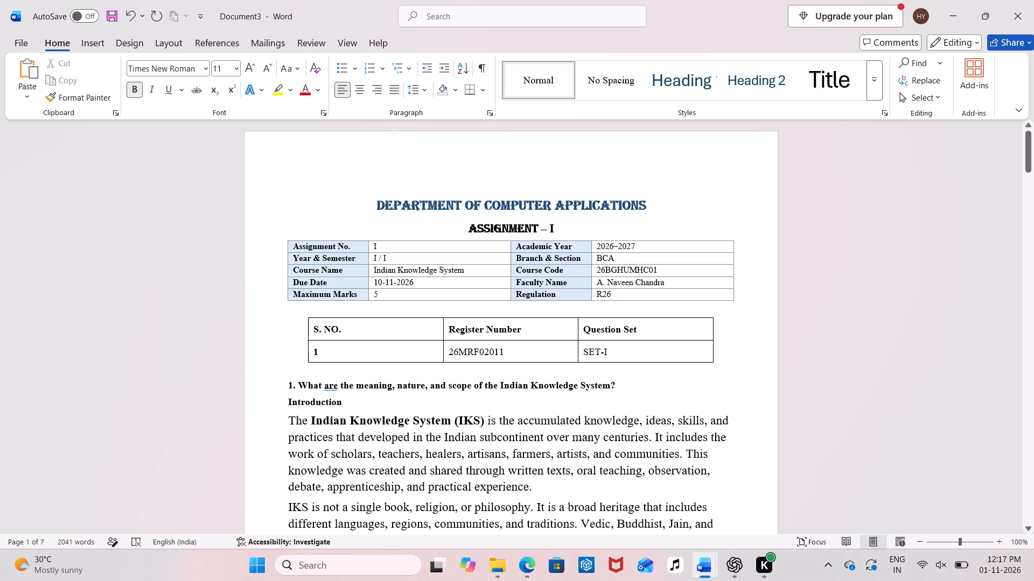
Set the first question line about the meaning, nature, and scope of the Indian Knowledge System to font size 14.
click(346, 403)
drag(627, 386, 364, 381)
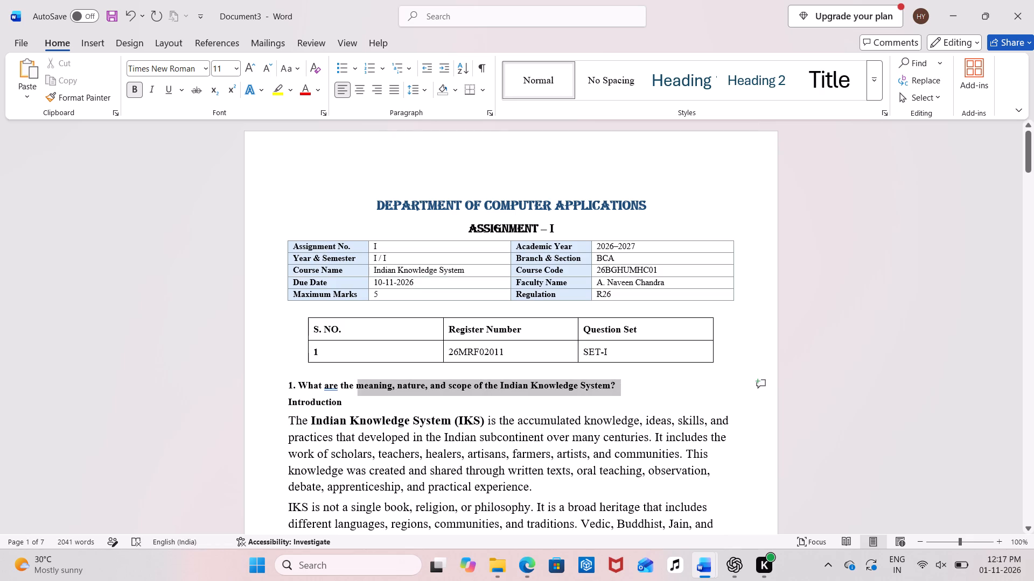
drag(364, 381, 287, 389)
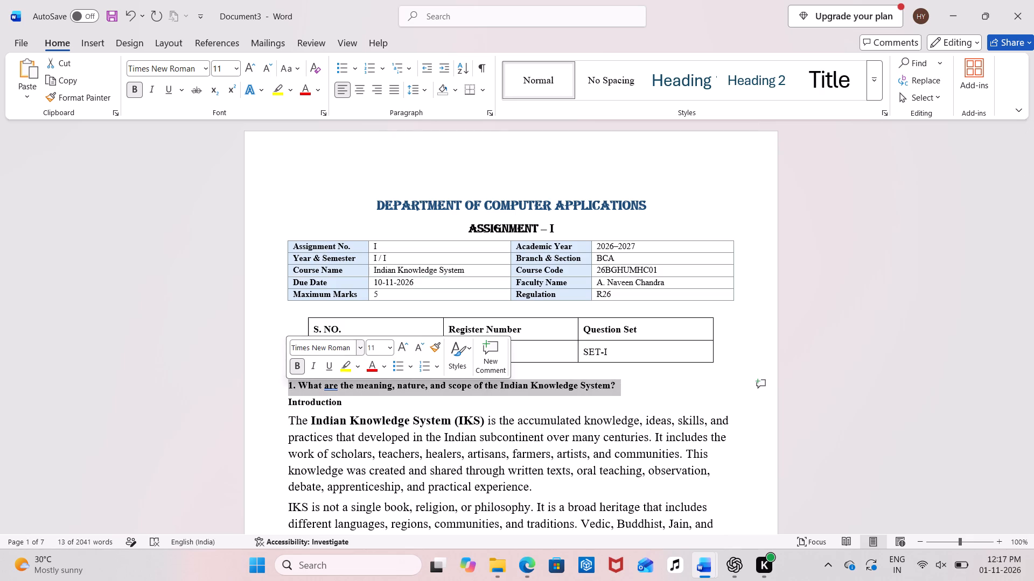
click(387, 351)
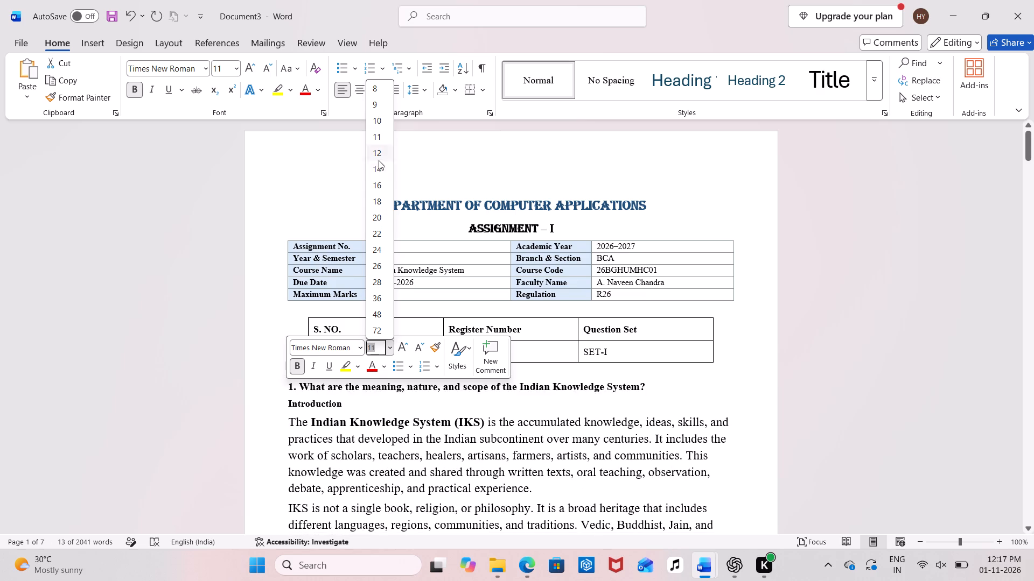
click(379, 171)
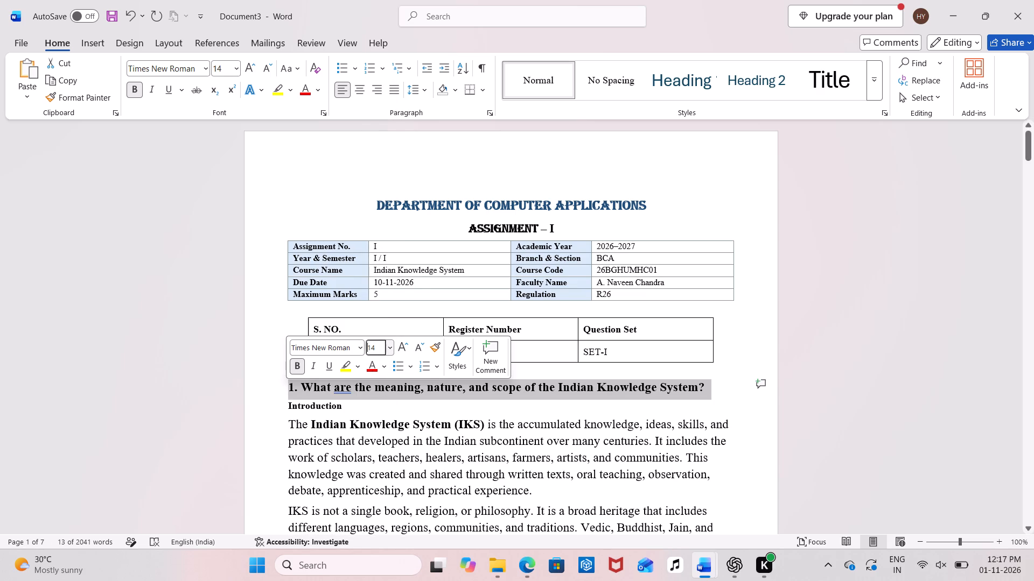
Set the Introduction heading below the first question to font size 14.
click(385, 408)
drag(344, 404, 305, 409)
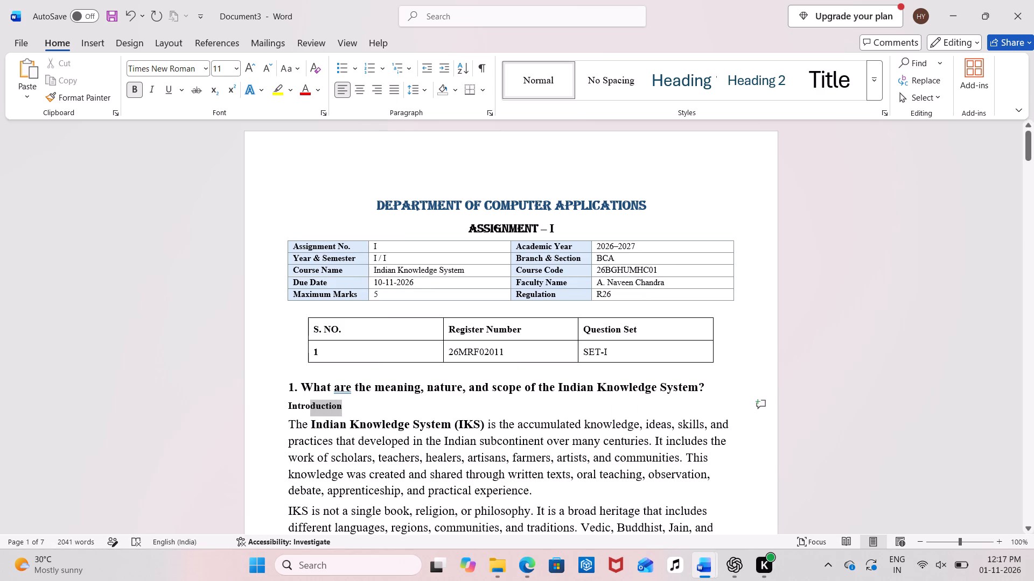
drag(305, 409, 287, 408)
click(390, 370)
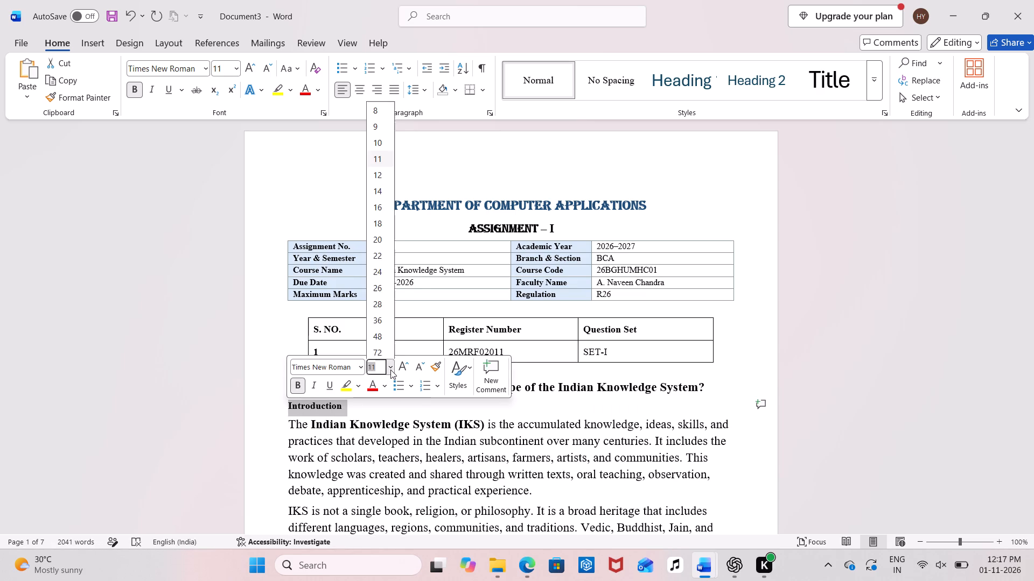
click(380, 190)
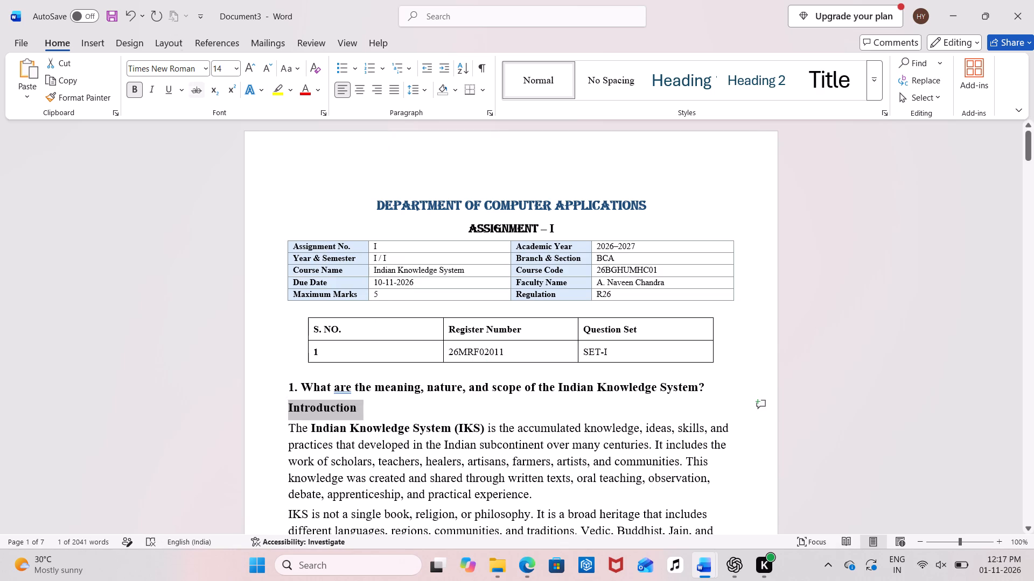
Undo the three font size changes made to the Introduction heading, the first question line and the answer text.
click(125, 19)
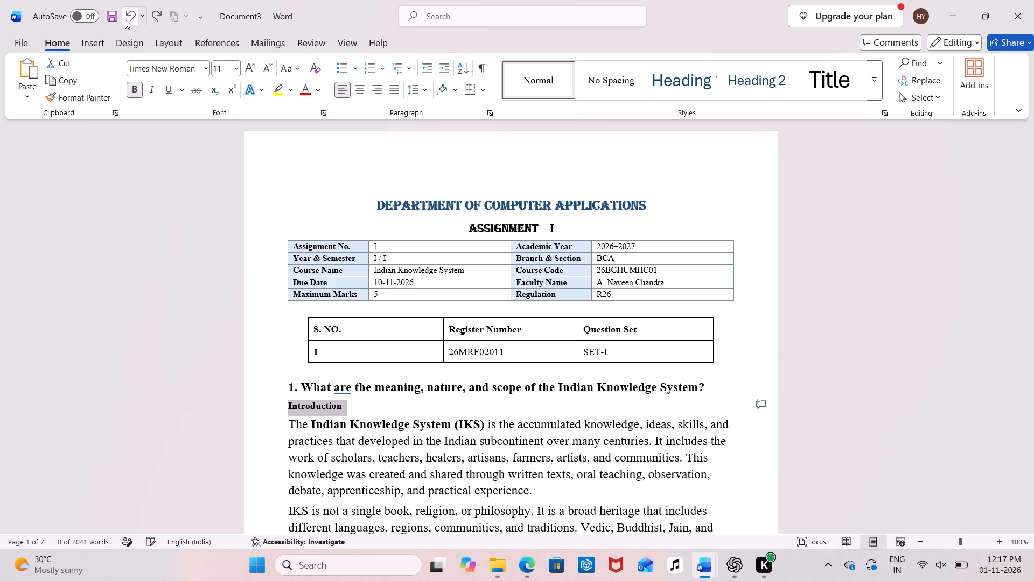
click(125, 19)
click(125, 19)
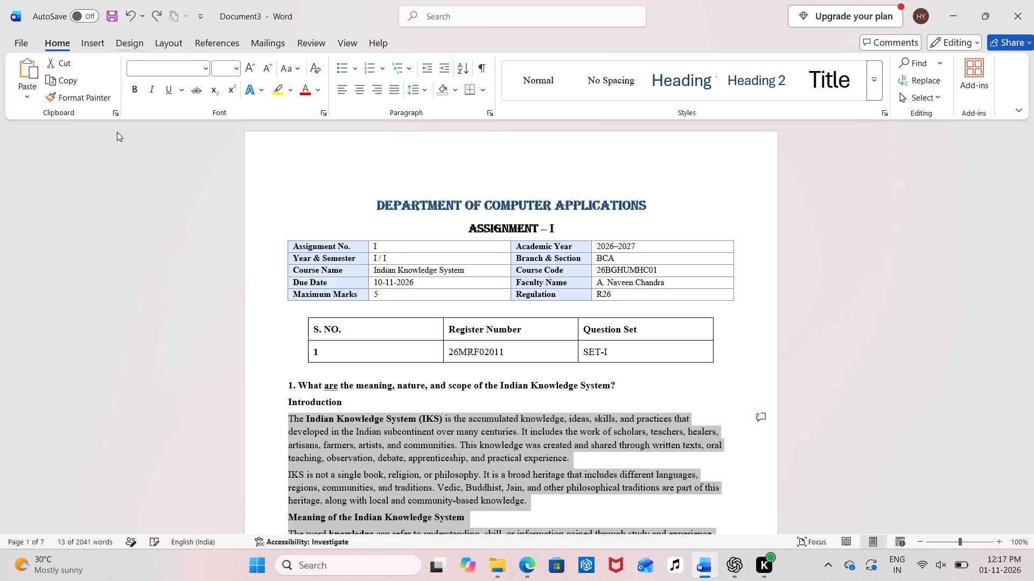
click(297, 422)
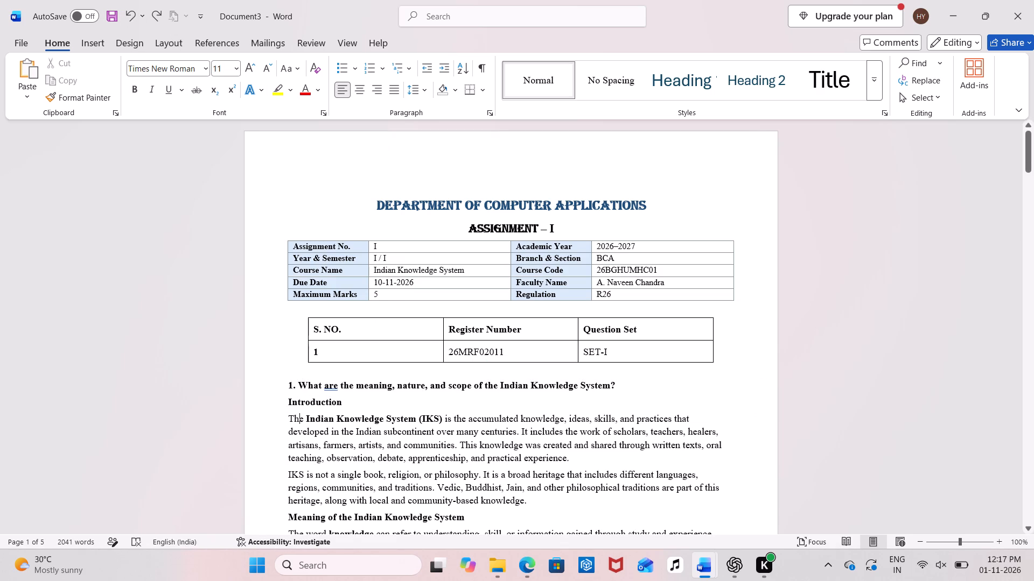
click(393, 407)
Review the layout of the pasted answers from the first page through the Buddhism section on the last page.
scroll(528, 418, up, 3)
scroll(592, 381, down, 2)
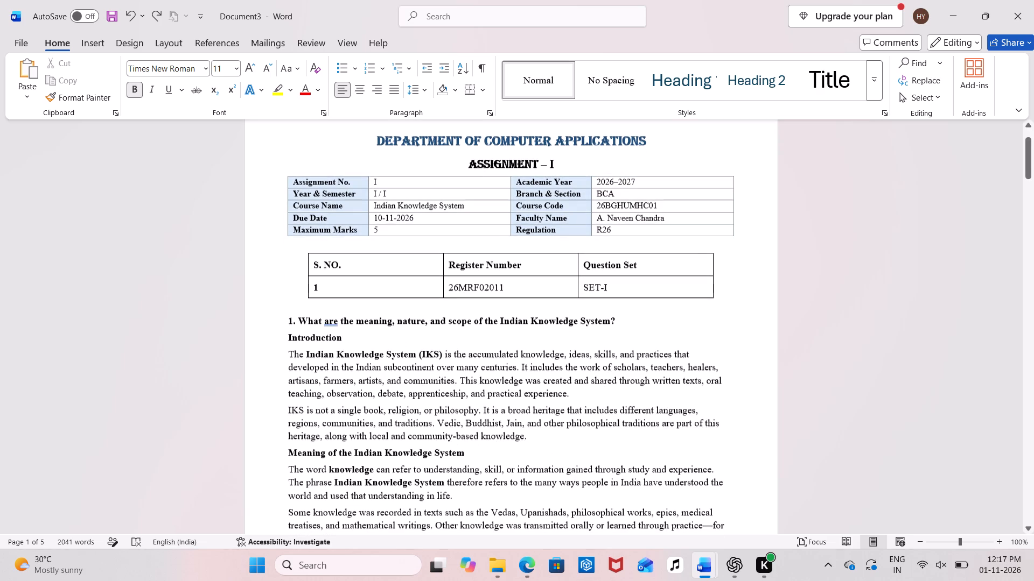
scroll(485, 338, down, 8)
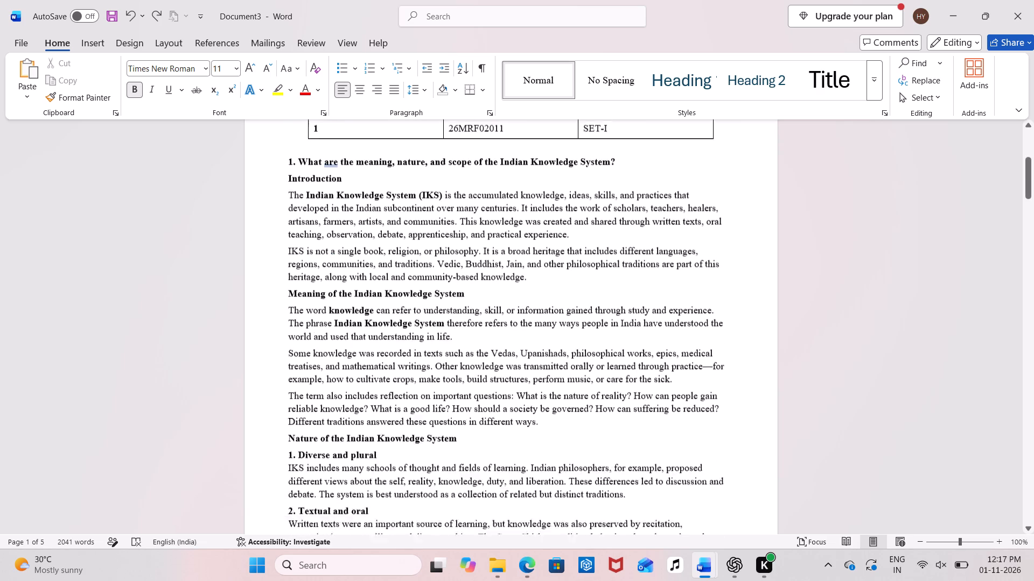
scroll(475, 380, down, 17)
scroll(435, 441, down, 15)
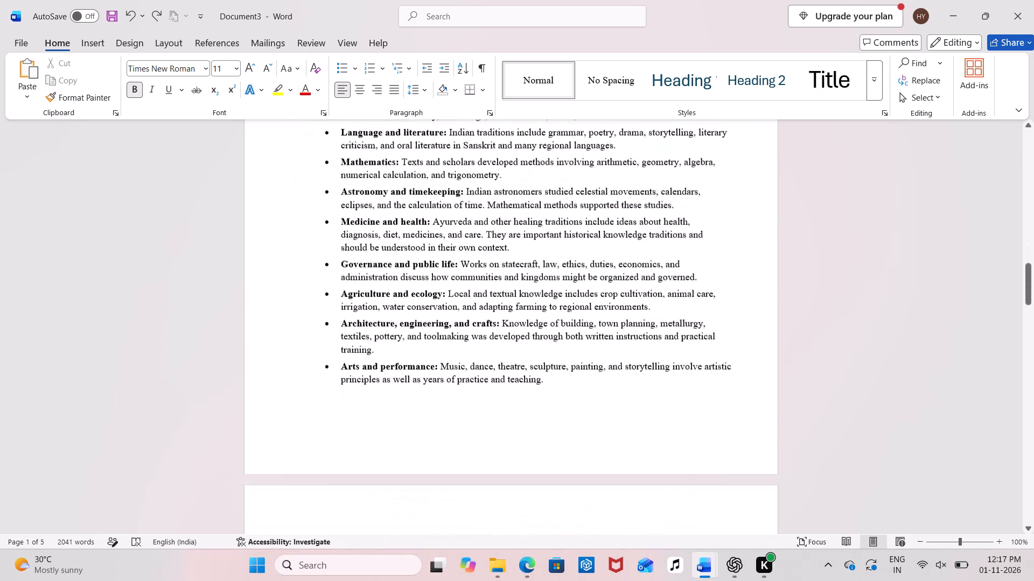
scroll(426, 453, down, 2)
scroll(426, 453, down, 20)
scroll(426, 453, down, 3)
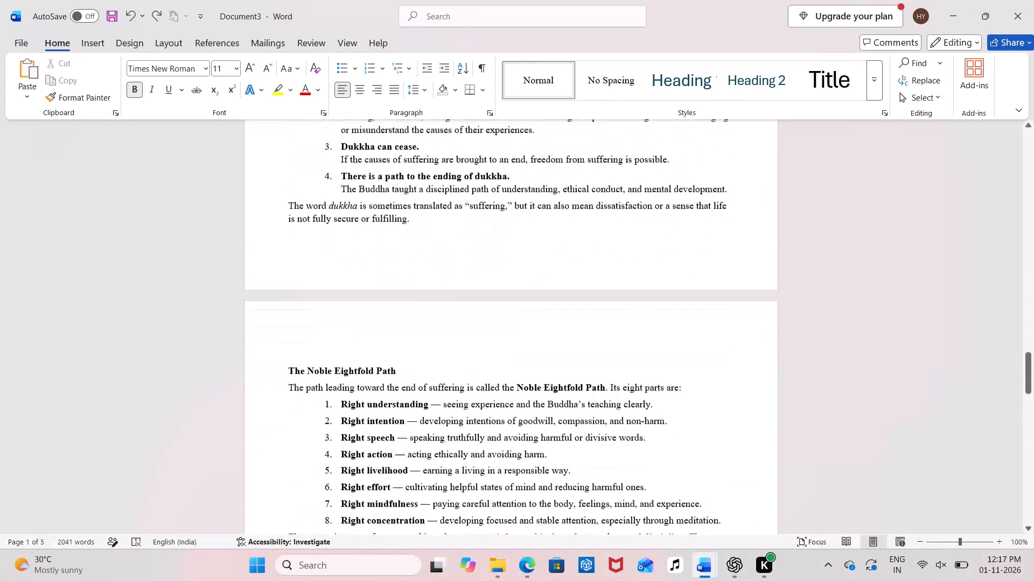
scroll(409, 466, down, 17)
scroll(403, 472, down, 9)
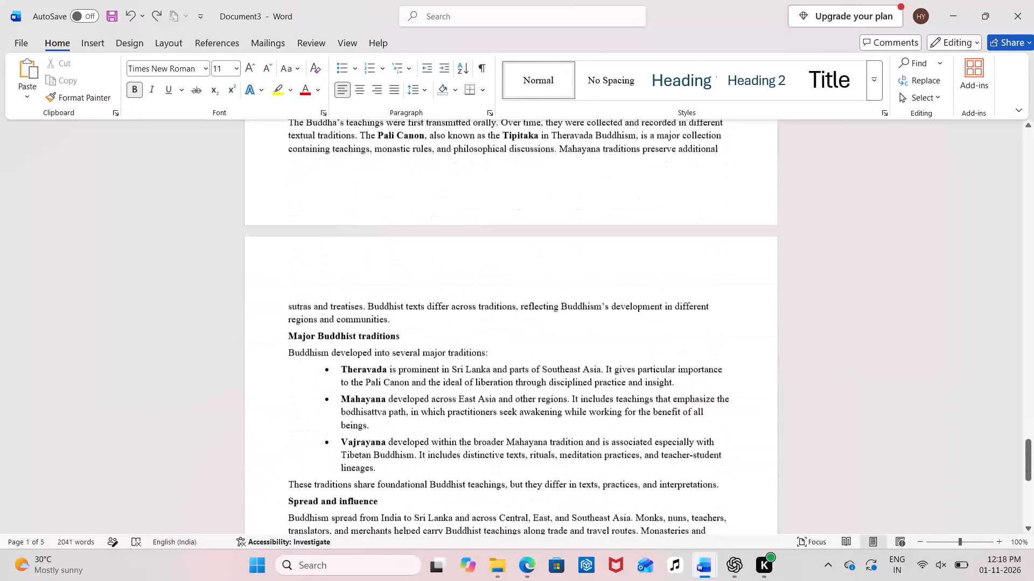
Check the layout of the Buddhism answer's closing pages, from the Conclusion back to the Important Buddhist ideas section.
scroll(401, 471, down, 7)
scroll(391, 470, up, 1)
scroll(391, 470, down, 5)
scroll(387, 470, up, 1)
scroll(369, 426, down, 3)
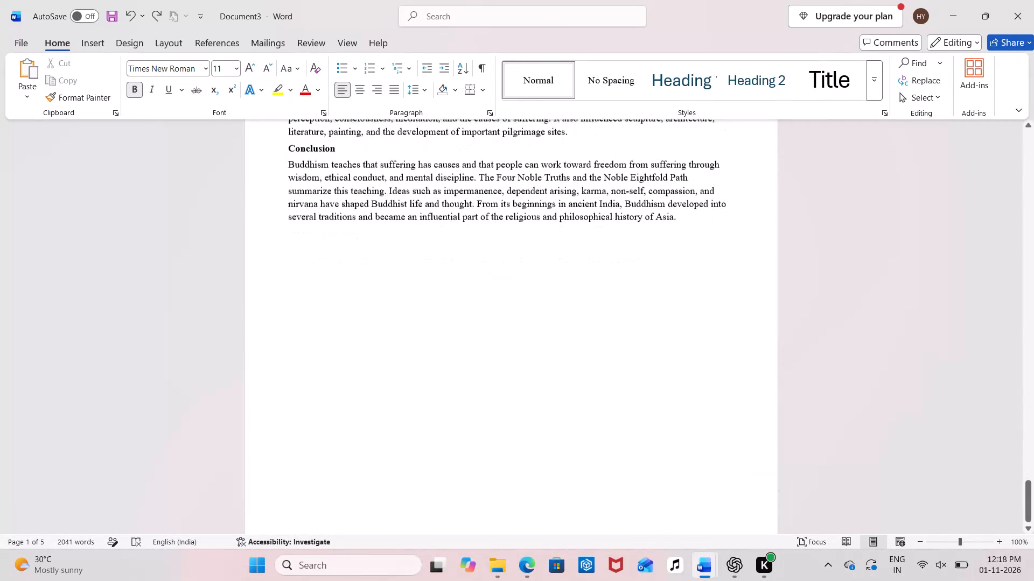
scroll(371, 430, down, 1)
scroll(371, 430, up, 10)
scroll(364, 441, up, 18)
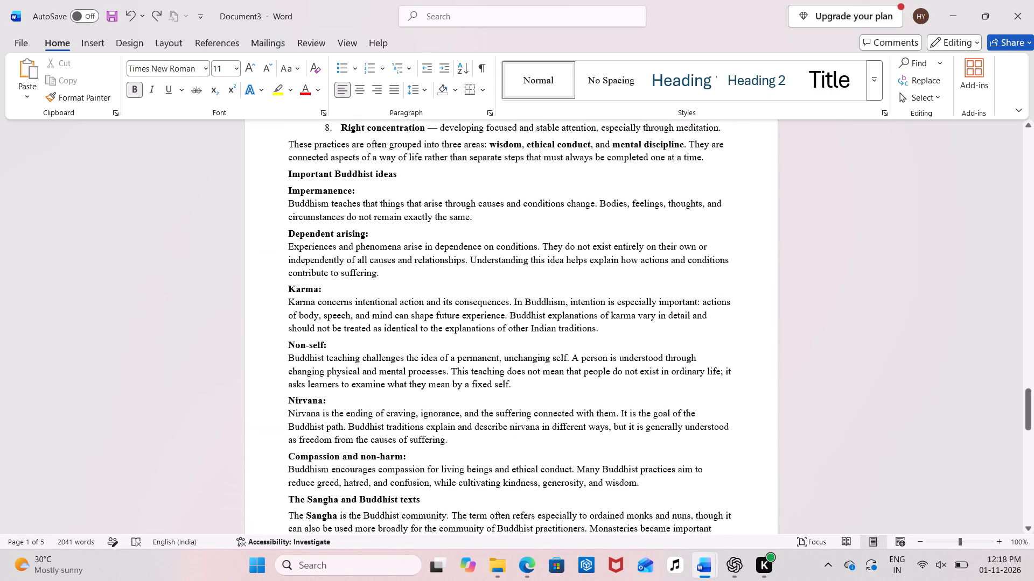
Save the document, replacing the suggested file name with IKS_Assssignmem in the Documents location.
key(ctrl+s)
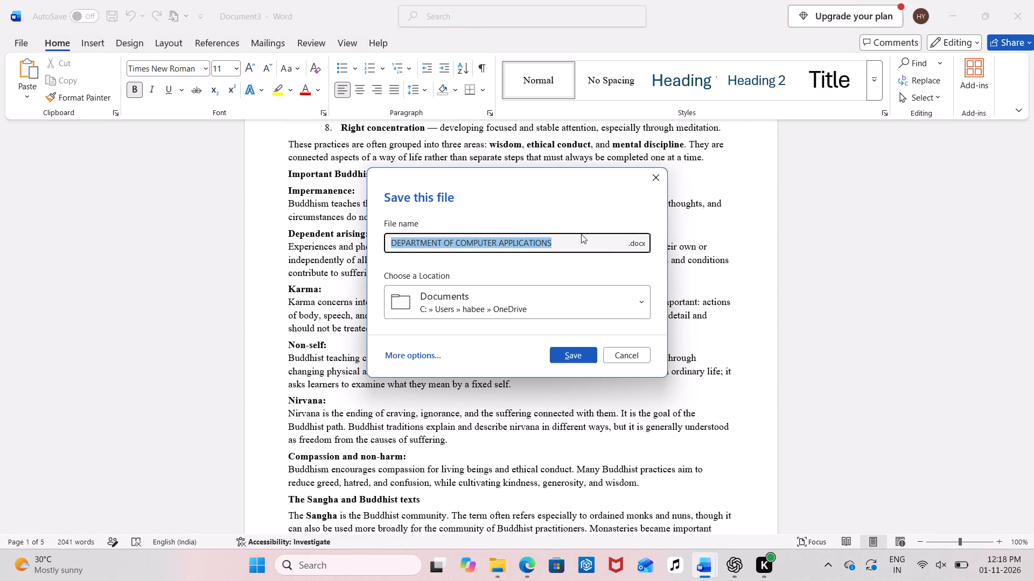
click(575, 239)
key(BackSpace)
key(BackSpace)
key(BackSpace)
key(BackSpace)
key(BackSpace)
key(BackSpace)
key(BackSpace)
key(BackSpace)
key(BackSpace)
key(BackSpace)
key(BackSpace)
key(BackSpace)
key(BackSpace)
key(BackSpace)
key(BackSpace)
key(BackSpace)
key(BackSpace)
key(BackSpace)
key(BackSpace)
key(BackSpace)
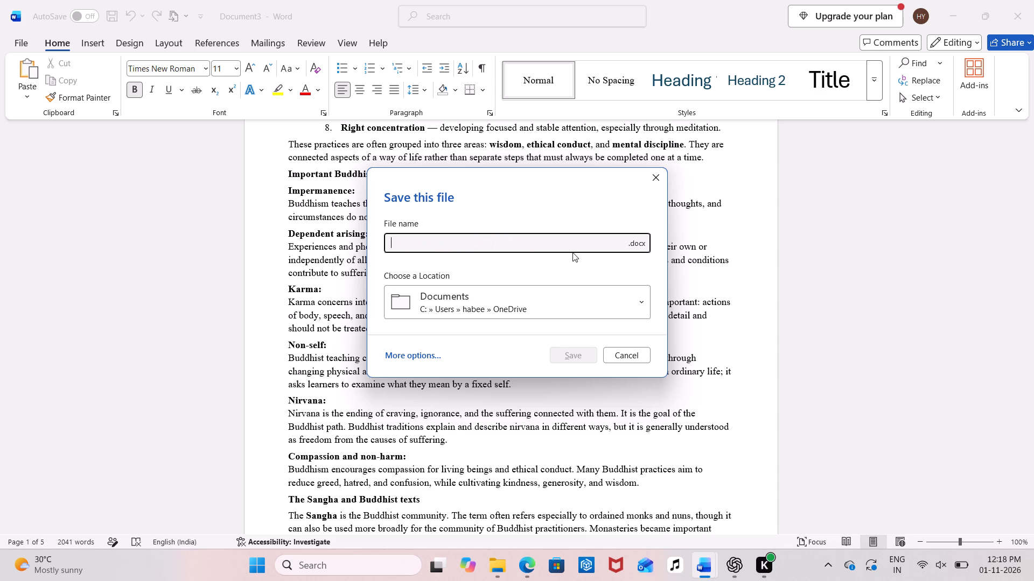
text(IKS)
key(space)
key(BackSpace)
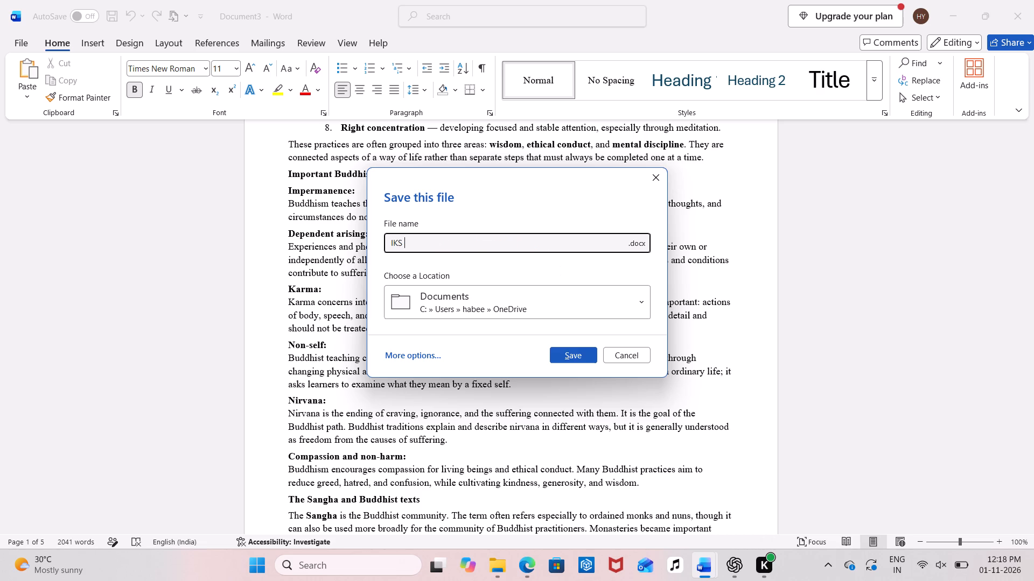
key(minus)
key(BackSpace)
key(shift+underscore)
text(Ass)
text(ssi)
text(gnmem)
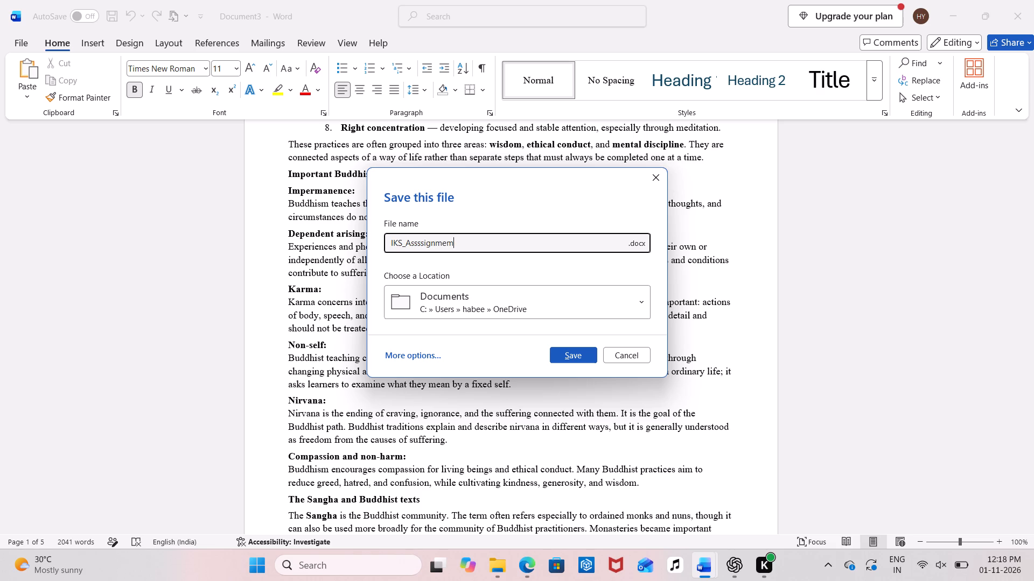
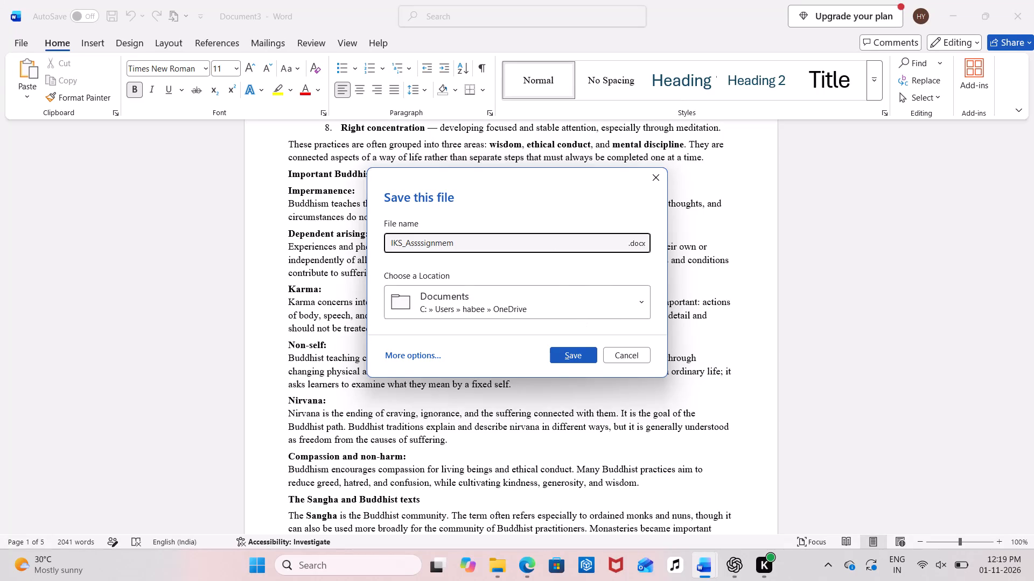
Correct the spelling of the file name to IKS_Assignment.
click(417, 242)
text(\\)
key(BackSpace)
key(BackSpace)
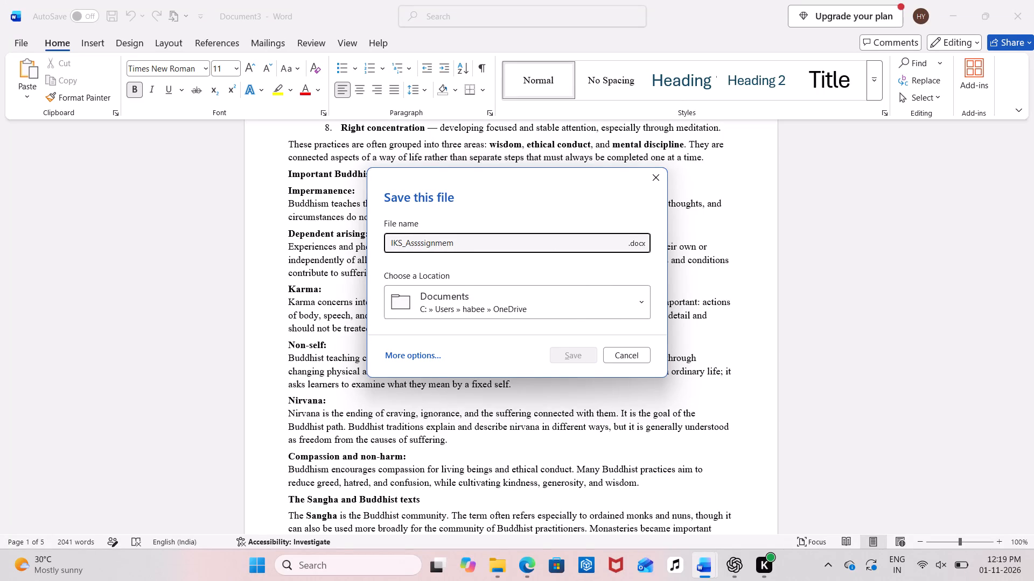
key(BackSpace)
key(BackSpace)
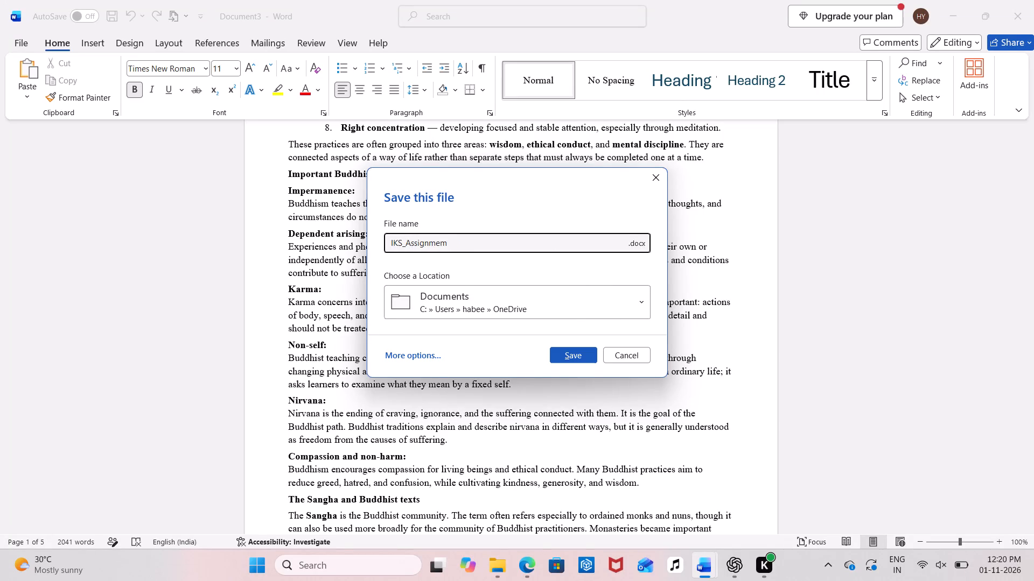
click(454, 241)
key(BackSpace)
key(n)
key(t)
Add the suffix _001 to the file name and save the document in the Documents location.
key(shift+underscore)
key(1)
key(BackSpace)
text(001)
click(550, 295)
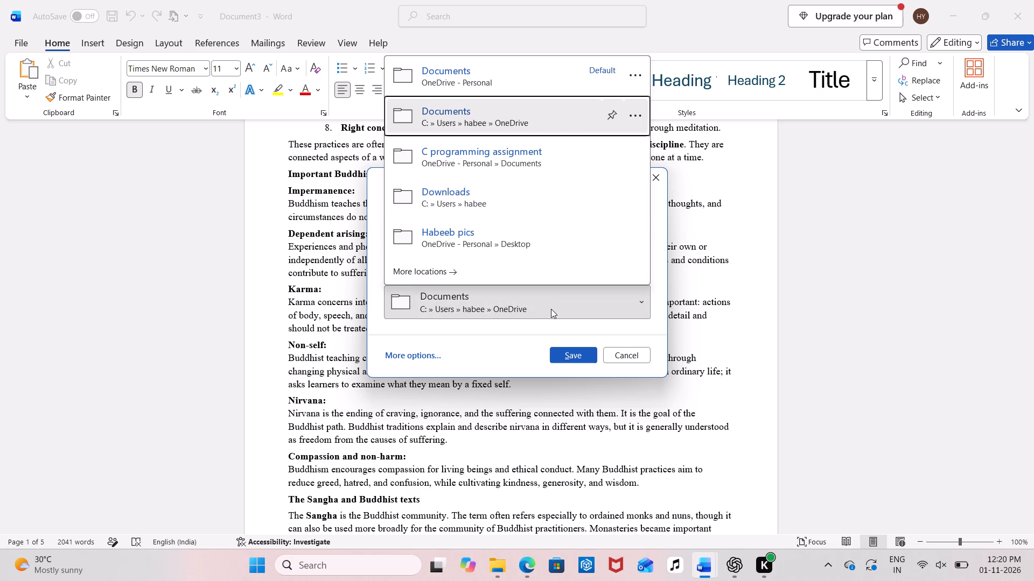
click(564, 357)
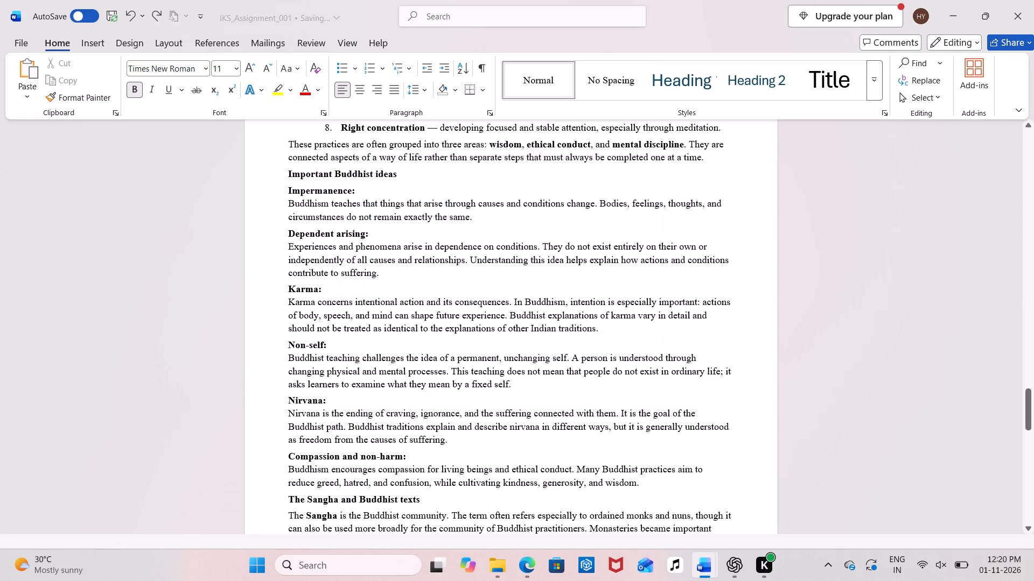
Rename the saved file as IKS_Assignment_1- followed by the student roll number, and save the document.
click(326, 19)
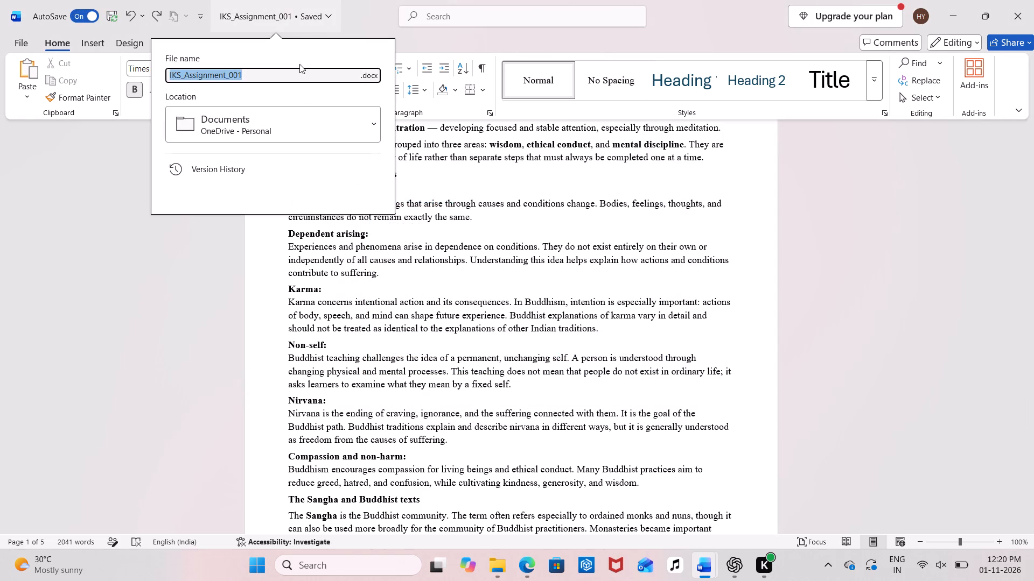
click(296, 73)
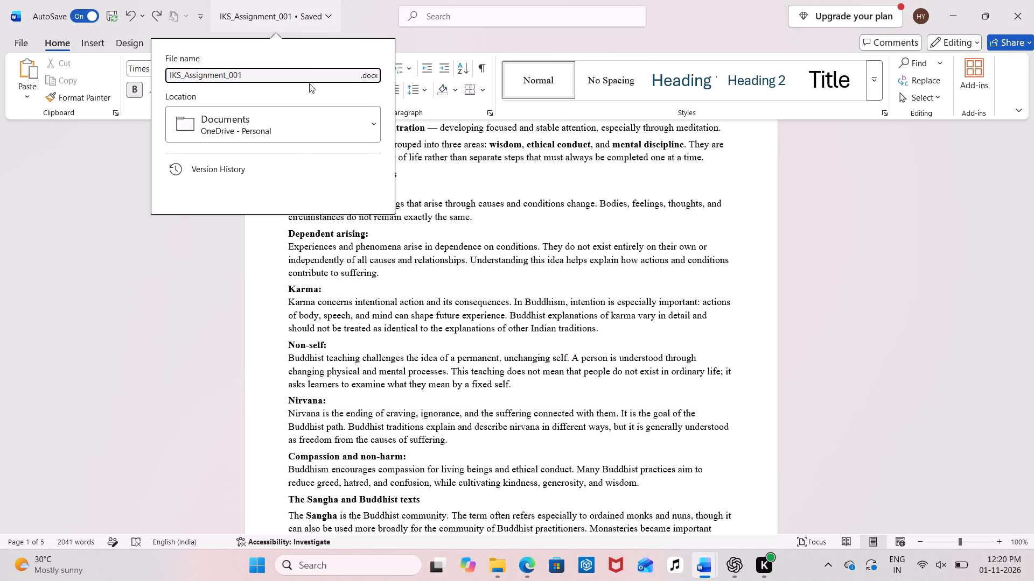
key(shift+underscore)
key(BackSpace)
key(BackSpace)
key(BackSpace)
key(BackSpace)
key(1)
key(shift+underscore)
key(BackSpace)
key(minus)
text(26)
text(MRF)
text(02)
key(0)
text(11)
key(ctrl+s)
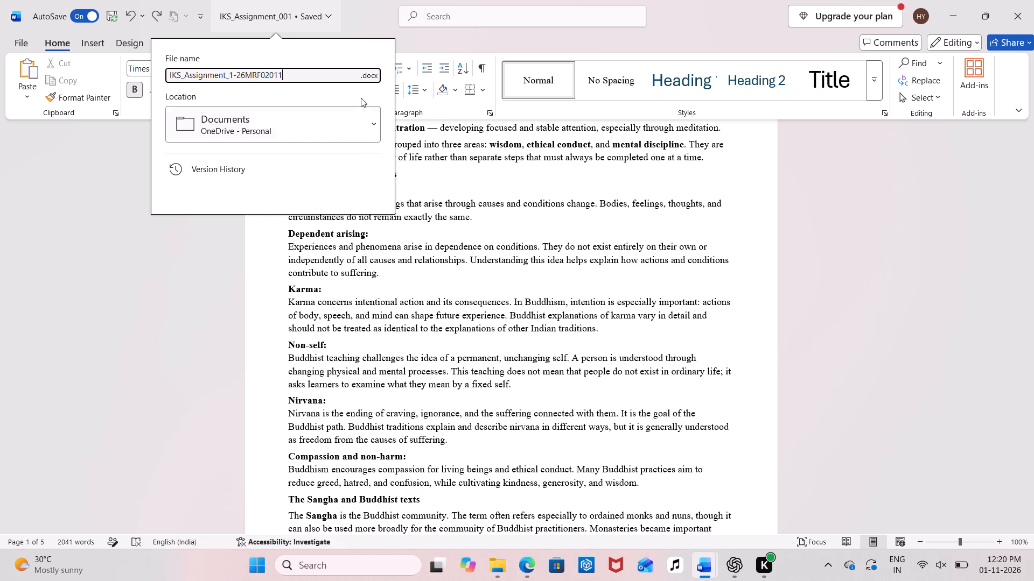
click(353, 71)
click(199, 265)
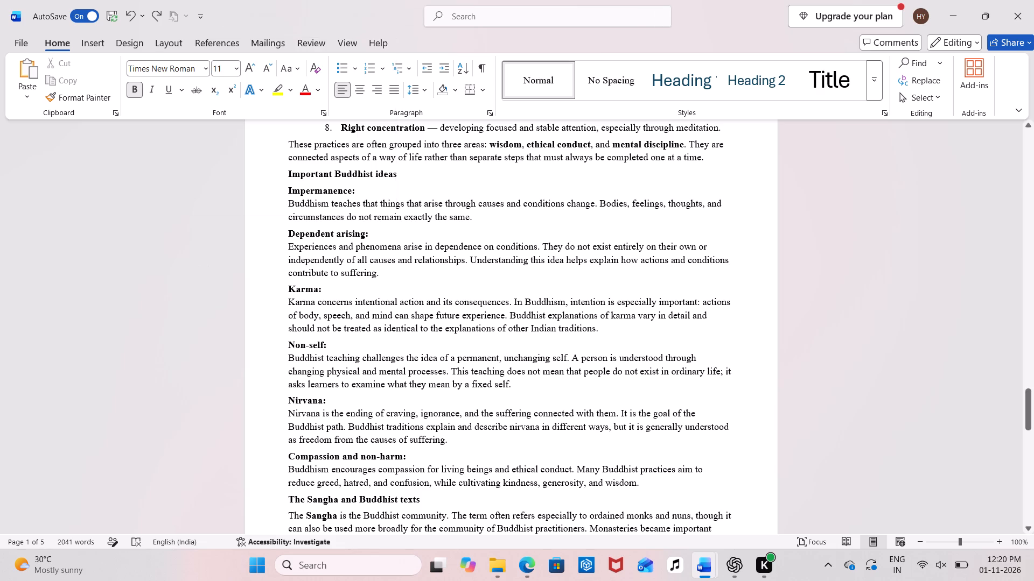
key(ctrl+s)
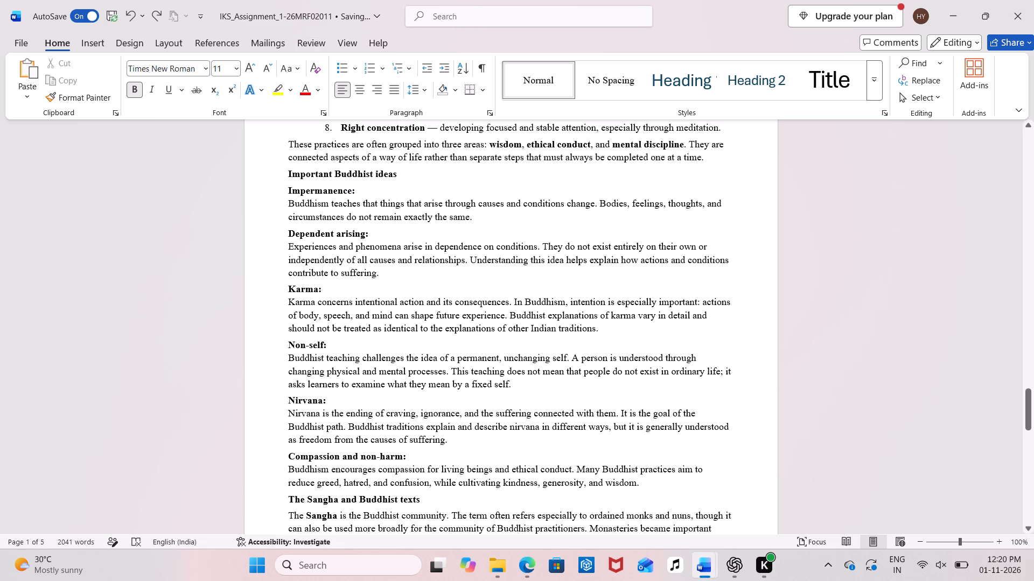
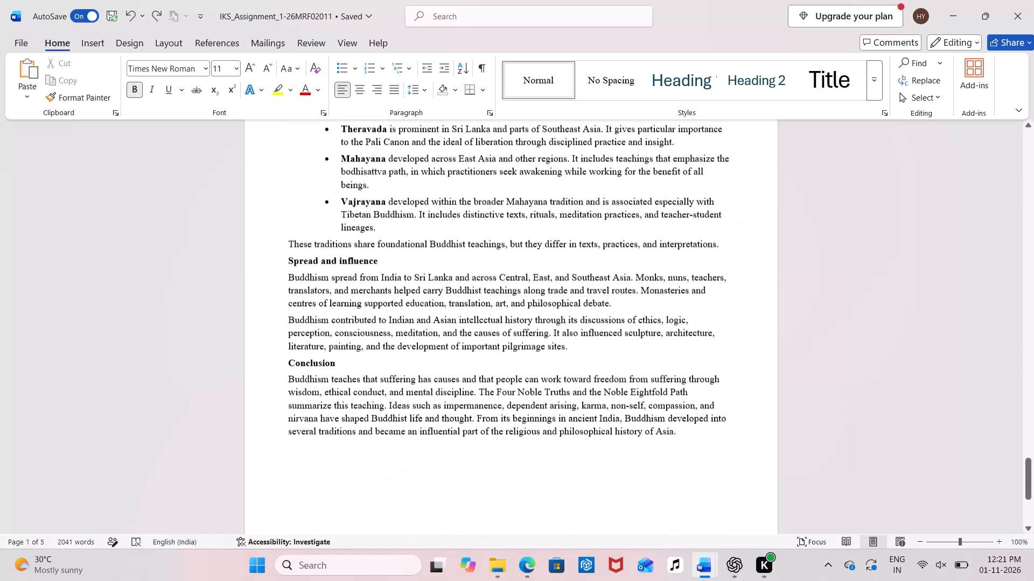
Save the IKS assignment document again under its current file name.
key(ctrl+s)
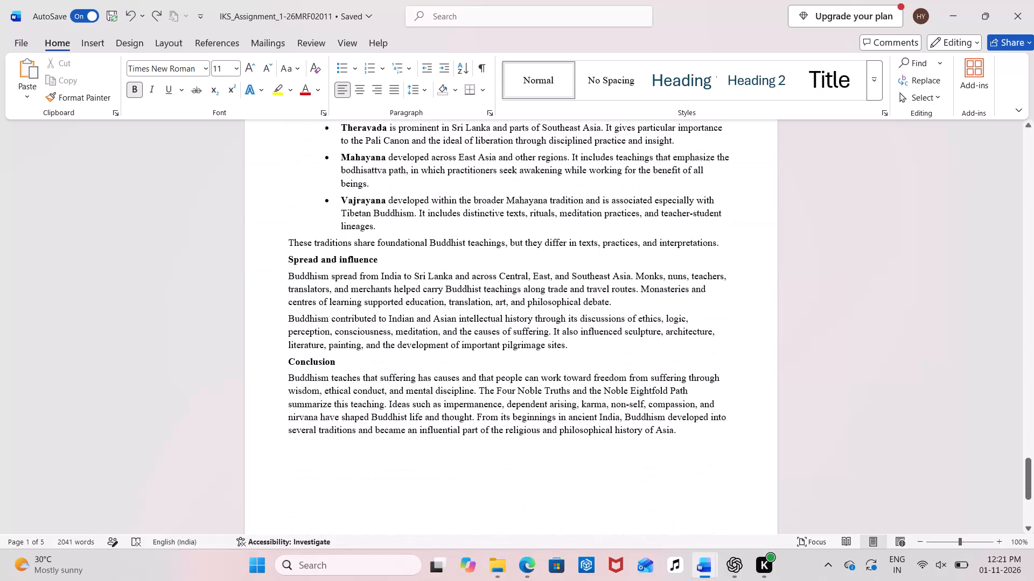
key(ctrl+s)
key(ctrl+s)
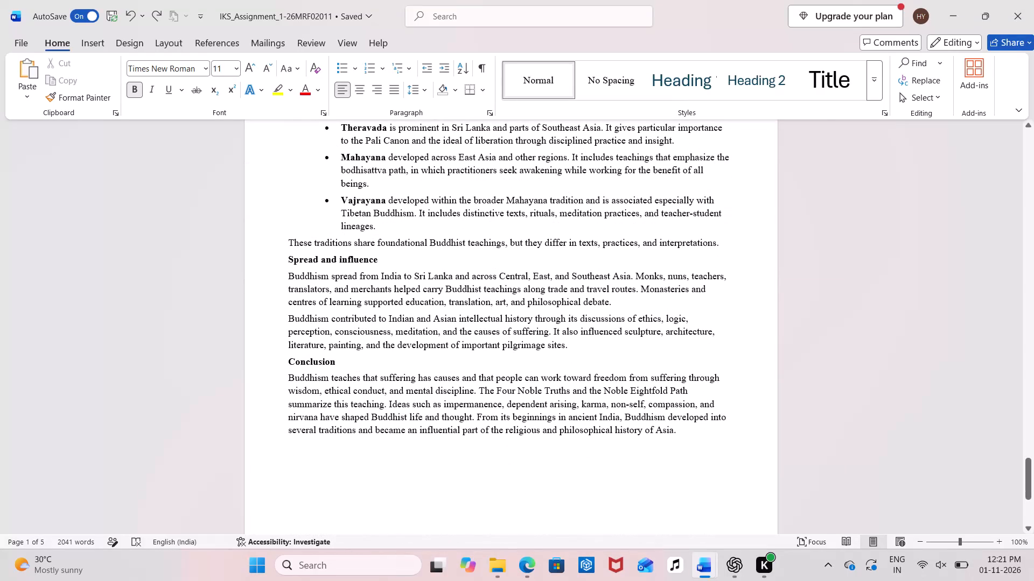